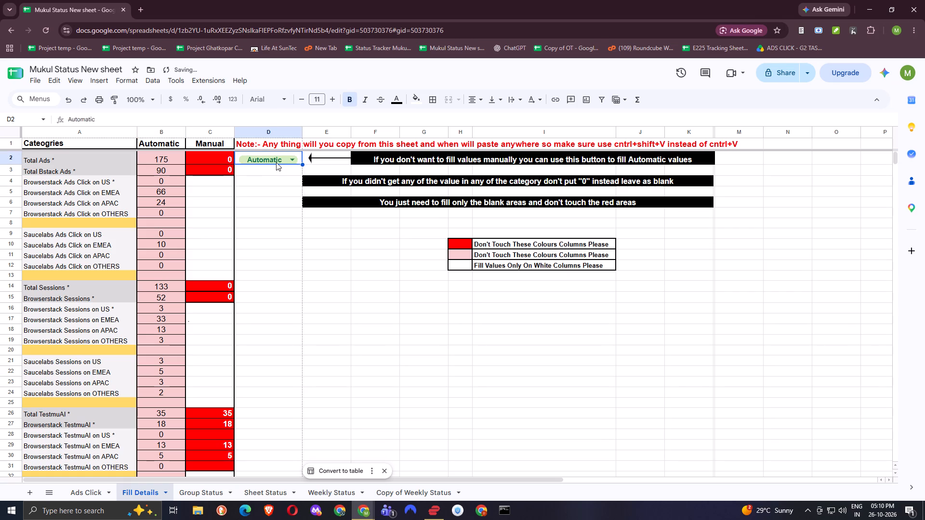
Set the fill-mode dropdown in D2 of the Fill Details sheet to Manual.
{"action": "left_click", "coordinate": [276, 162]}
{"action": "left_click", "coordinate": [264, 191]}
{"action": "left_click", "coordinate": [262, 193]}
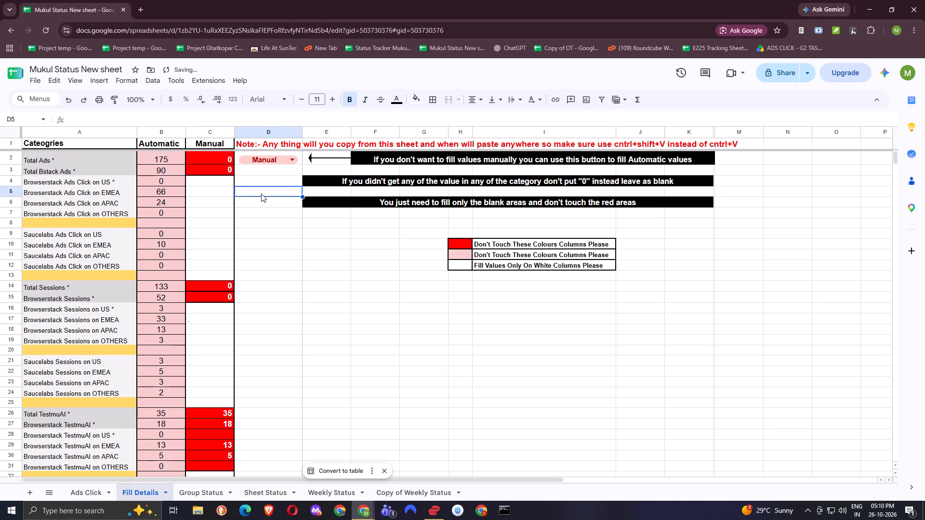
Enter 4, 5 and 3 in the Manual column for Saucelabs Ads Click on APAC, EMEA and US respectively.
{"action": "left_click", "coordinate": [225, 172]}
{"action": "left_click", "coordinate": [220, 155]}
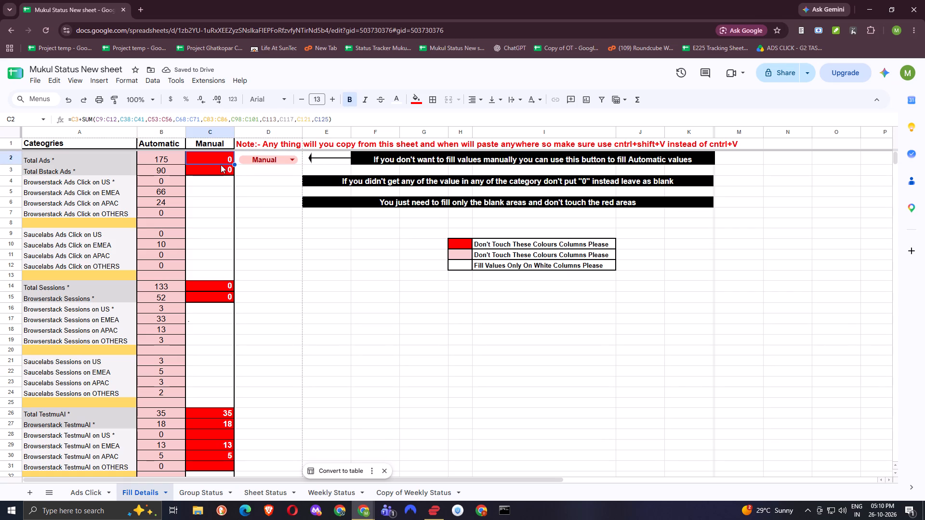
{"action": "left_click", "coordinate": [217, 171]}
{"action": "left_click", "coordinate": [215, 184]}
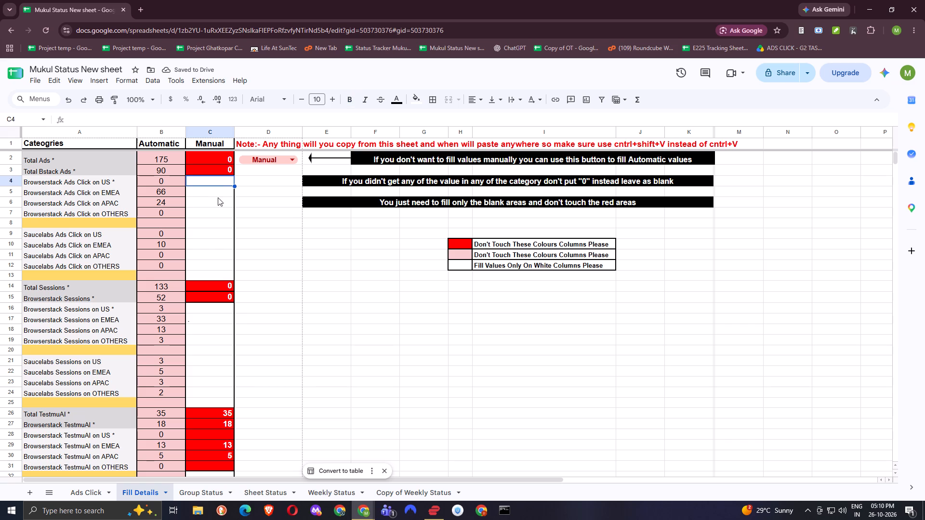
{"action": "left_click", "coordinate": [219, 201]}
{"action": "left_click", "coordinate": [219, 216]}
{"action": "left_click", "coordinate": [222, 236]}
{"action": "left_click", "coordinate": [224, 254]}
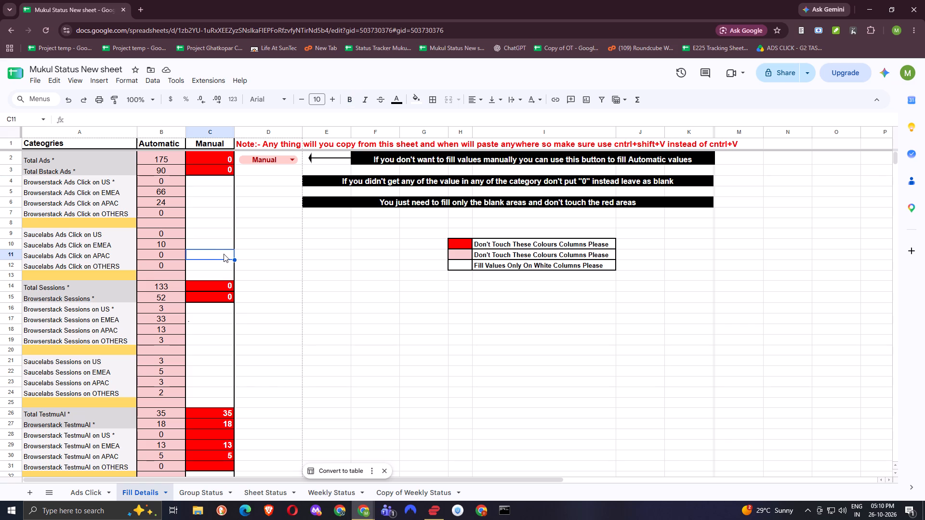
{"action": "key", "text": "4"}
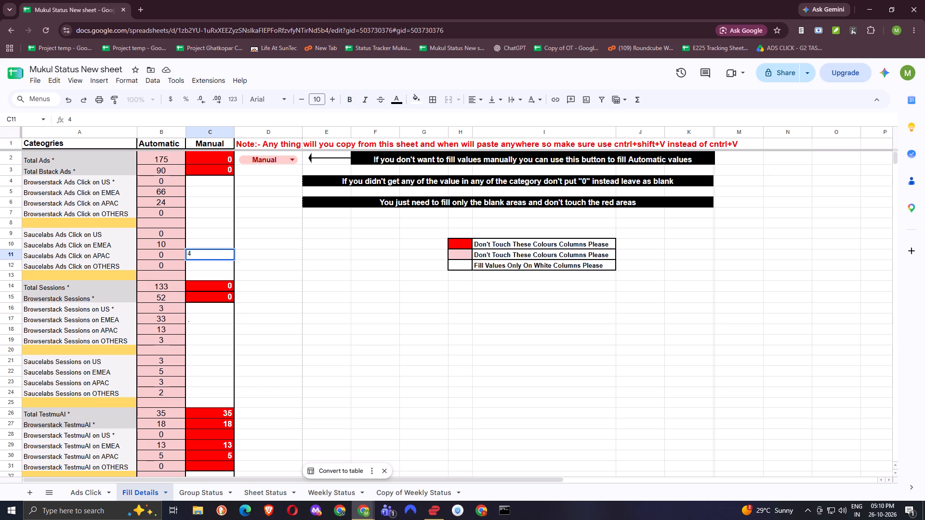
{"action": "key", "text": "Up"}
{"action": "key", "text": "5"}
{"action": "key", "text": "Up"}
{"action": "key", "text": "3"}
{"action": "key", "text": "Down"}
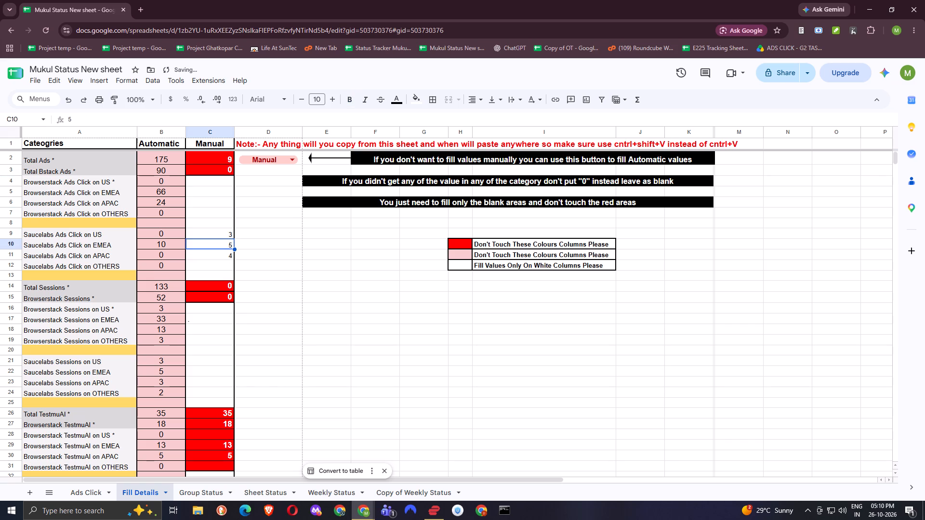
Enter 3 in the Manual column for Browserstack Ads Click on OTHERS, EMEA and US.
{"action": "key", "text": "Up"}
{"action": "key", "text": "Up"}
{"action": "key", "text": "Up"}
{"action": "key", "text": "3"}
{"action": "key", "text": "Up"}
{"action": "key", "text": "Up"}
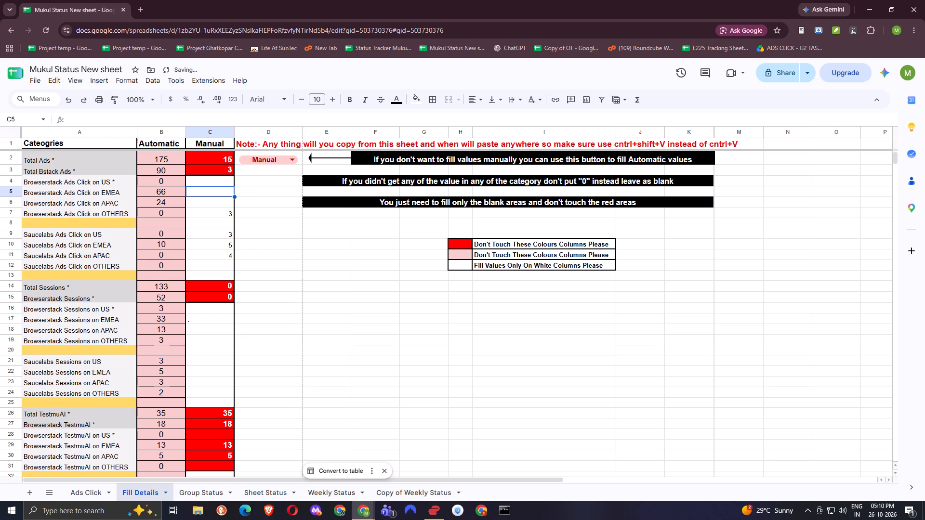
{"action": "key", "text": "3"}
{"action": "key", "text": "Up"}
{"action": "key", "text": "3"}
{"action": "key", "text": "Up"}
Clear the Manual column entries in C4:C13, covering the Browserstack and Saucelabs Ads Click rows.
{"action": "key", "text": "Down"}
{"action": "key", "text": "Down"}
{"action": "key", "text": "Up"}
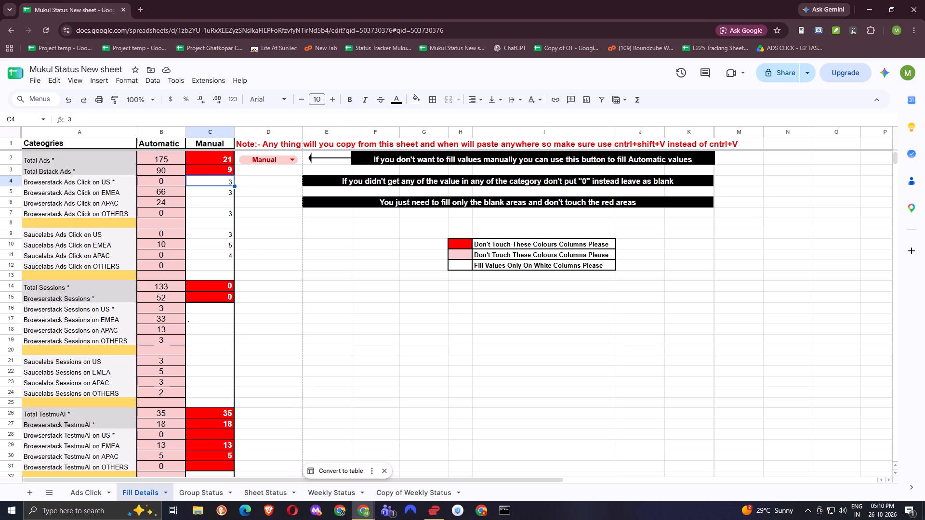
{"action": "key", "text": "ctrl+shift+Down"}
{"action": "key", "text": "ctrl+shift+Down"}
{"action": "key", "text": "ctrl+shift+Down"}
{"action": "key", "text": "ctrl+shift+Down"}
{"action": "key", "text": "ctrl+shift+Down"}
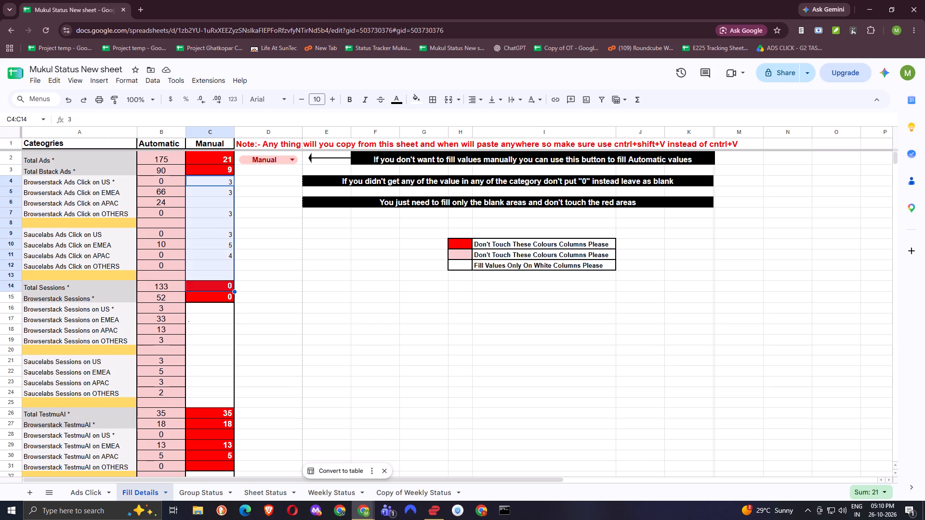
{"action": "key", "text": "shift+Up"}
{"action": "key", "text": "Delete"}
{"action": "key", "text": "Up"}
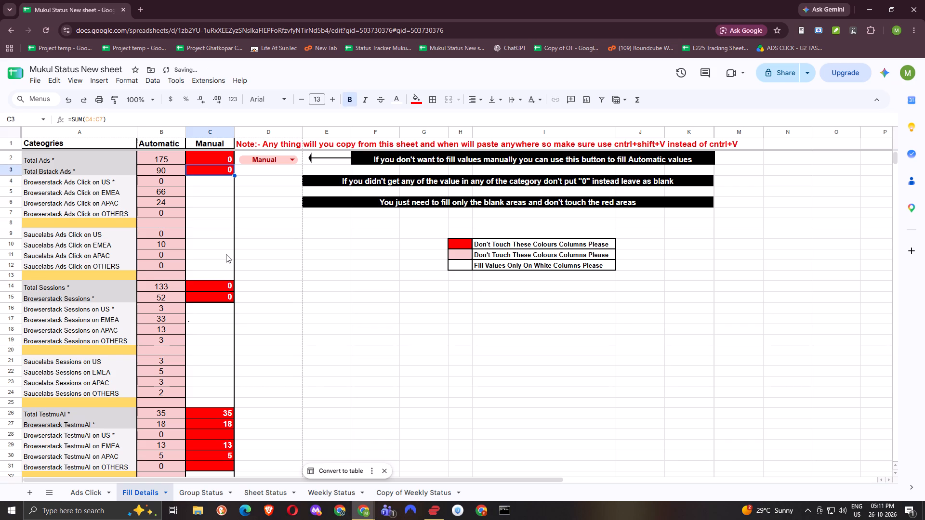
Review the Automatic and Manual columns of Fill Details down through the Live Browser rows.
{"action": "key", "text": "Left"}
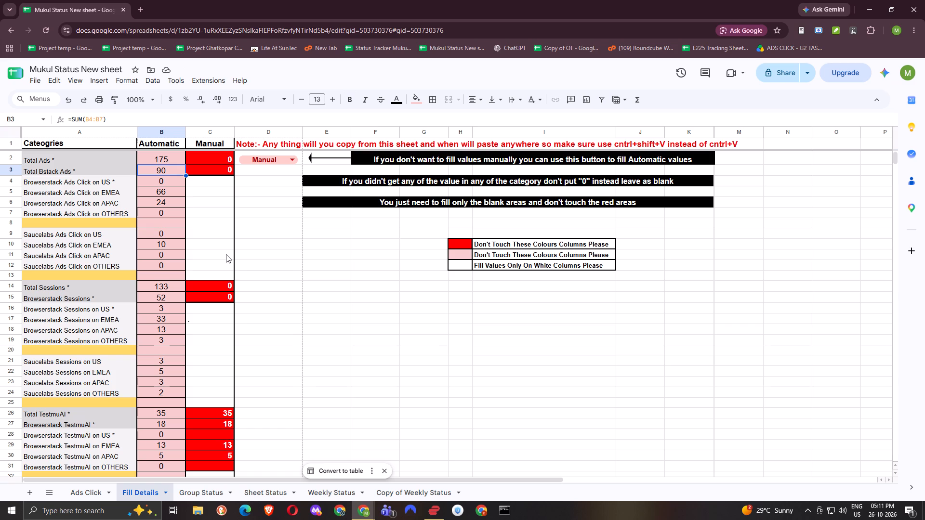
{"action": "scroll", "coordinate": [226, 254], "scroll_direction": "down", "scroll_amount": 17}
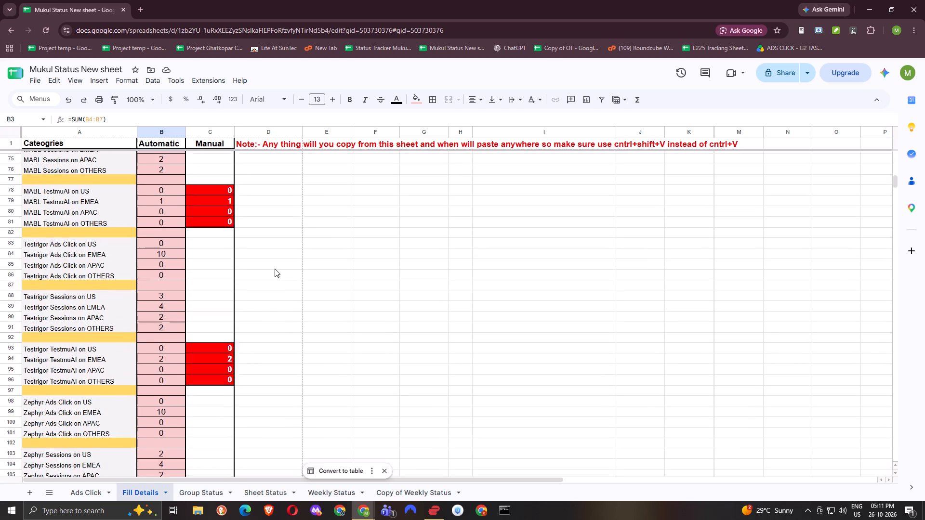
{"action": "scroll", "coordinate": [275, 269], "scroll_direction": "down", "scroll_amount": 7}
{"action": "scroll", "coordinate": [276, 270], "scroll_direction": "up", "scroll_amount": 2}
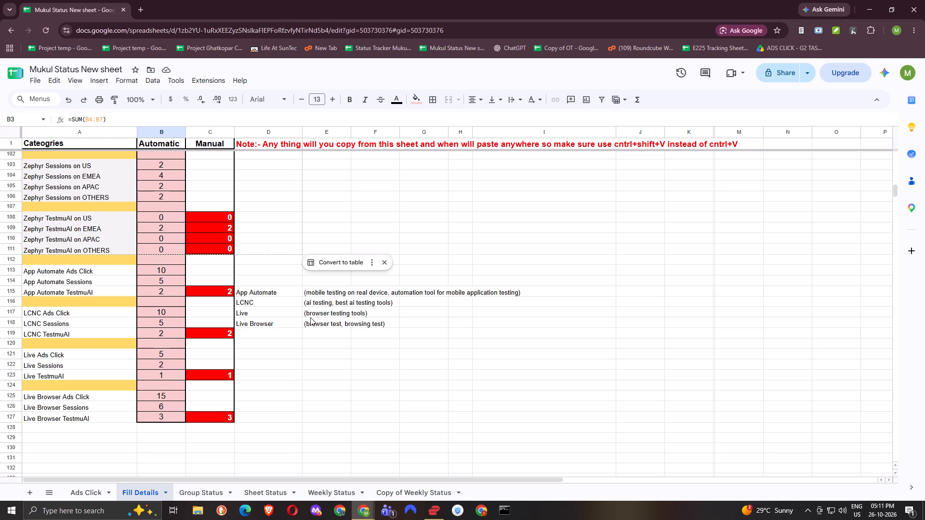
{"action": "scroll", "coordinate": [310, 317], "scroll_direction": "up", "scroll_amount": 6}
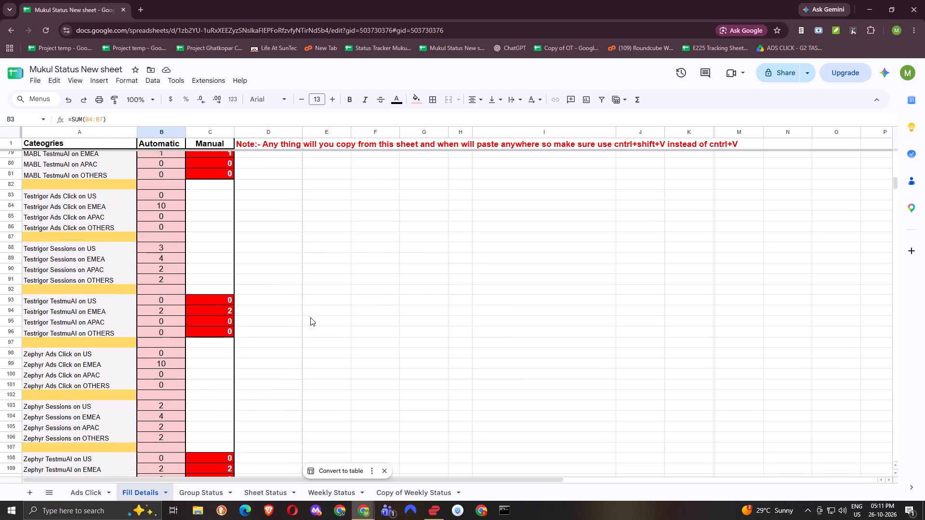
{"action": "scroll", "coordinate": [310, 317], "scroll_direction": "up", "scroll_amount": 6}
{"action": "scroll", "coordinate": [310, 317], "scroll_direction": "up", "scroll_amount": 16}
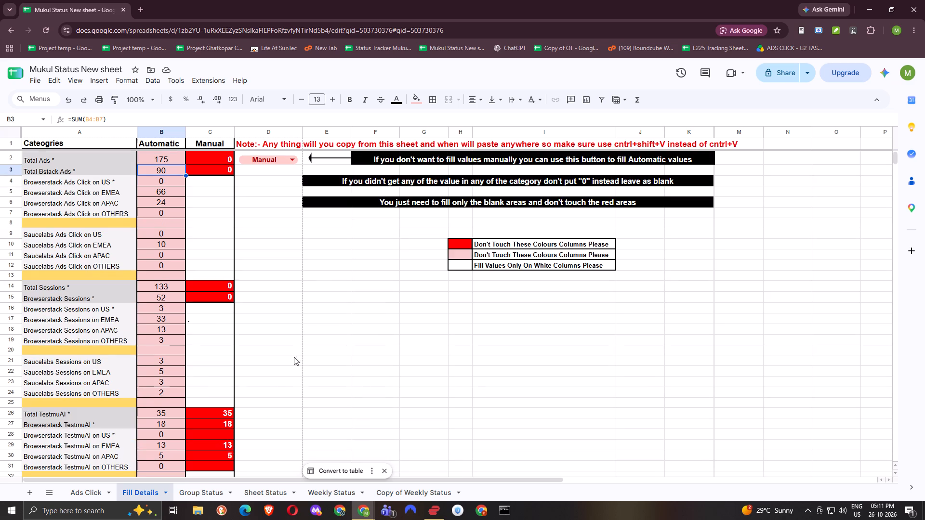
Open the Ads Click sheet and move the Mukul Status New sheet tab into the Project temp window as its last tab.
{"action": "left_click", "coordinate": [92, 492]}
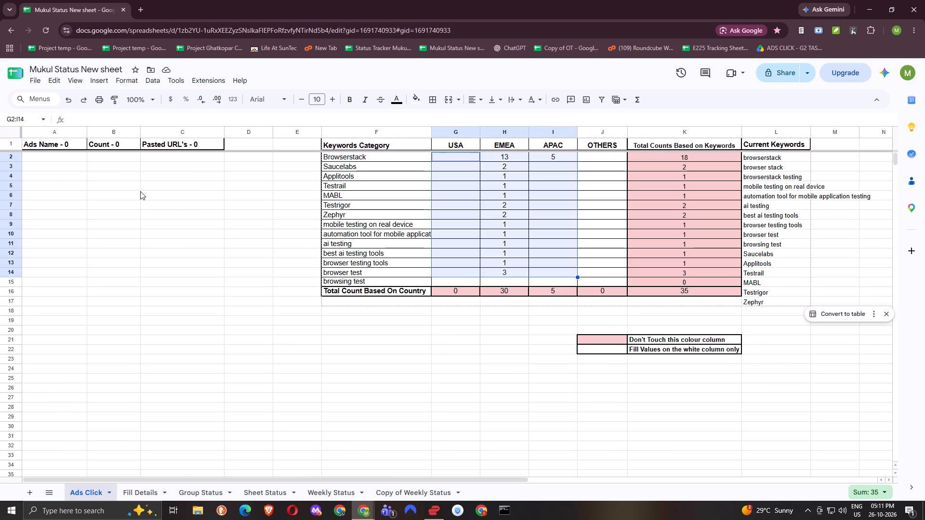
{"action": "key", "text": "alt+Tab"}
{"action": "key", "text": "alt+Tab"}
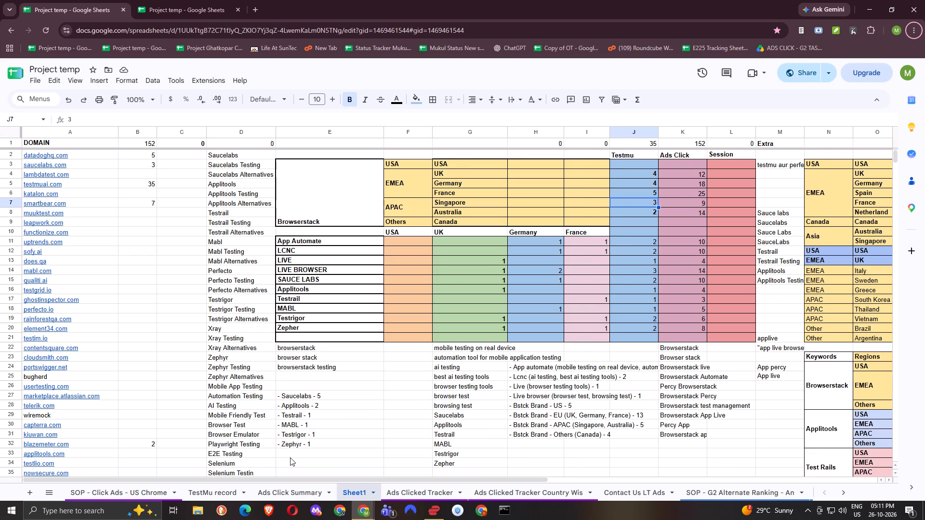
{"action": "left_click_drag", "start_coordinate": [97, 7], "coordinate": [204, 12]}
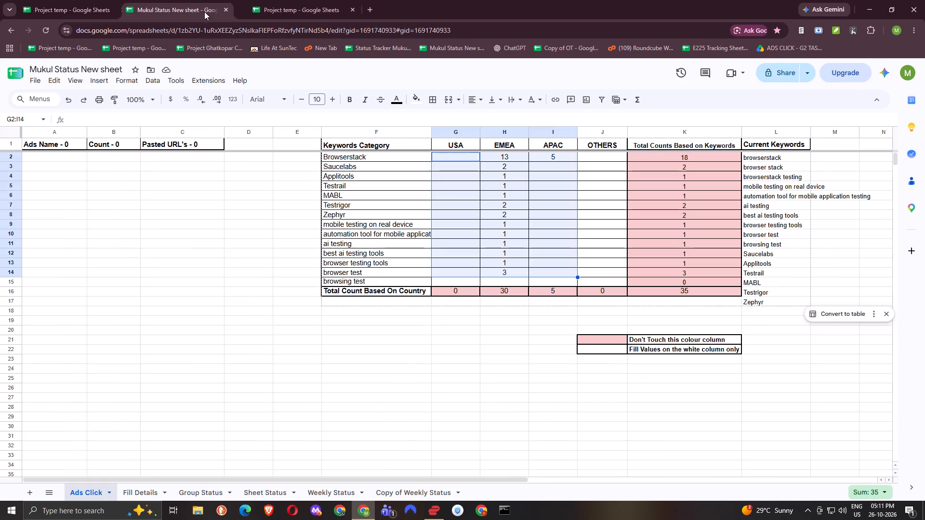
{"action": "left_click_drag", "start_coordinate": [204, 12], "coordinate": [312, 8]}
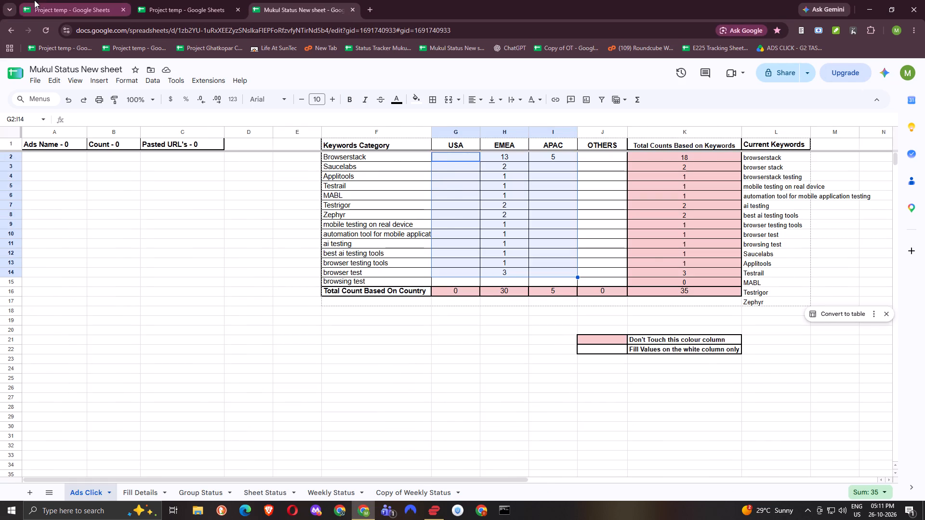
Examine the keyword and country count tables and the URL lists in Sheet1 of the first Project temp spreadsheet.
{"action": "left_click", "coordinate": [39, 1]}
{"action": "scroll", "coordinate": [435, 415], "scroll_direction": "down", "scroll_amount": 4}
{"action": "scroll", "coordinate": [435, 414], "scroll_direction": "up", "scroll_amount": 3}
{"action": "scroll", "coordinate": [435, 414], "scroll_direction": "down", "scroll_amount": 2}
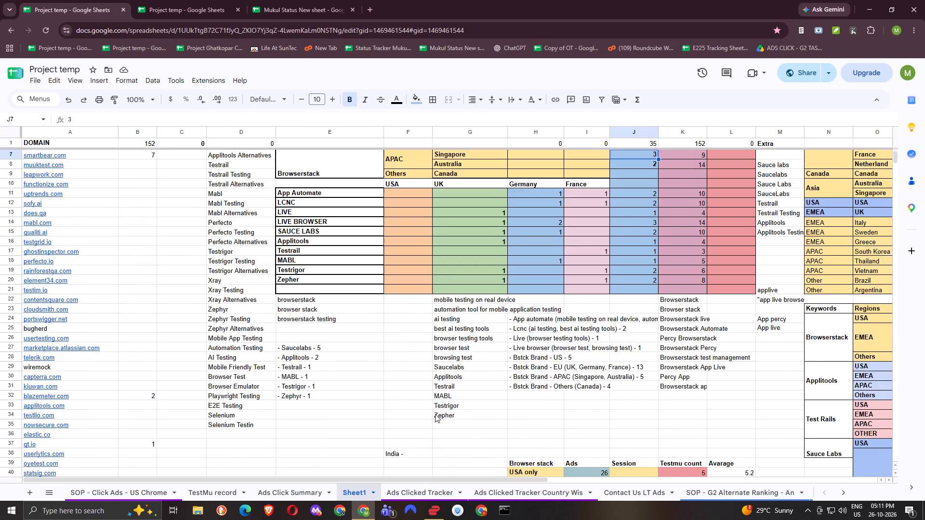
{"action": "scroll", "coordinate": [435, 414], "scroll_direction": "down", "scroll_amount": 11}
{"action": "scroll", "coordinate": [526, 367], "scroll_direction": "up", "scroll_amount": 4}
{"action": "scroll", "coordinate": [542, 256], "scroll_direction": "up", "scroll_amount": 4}
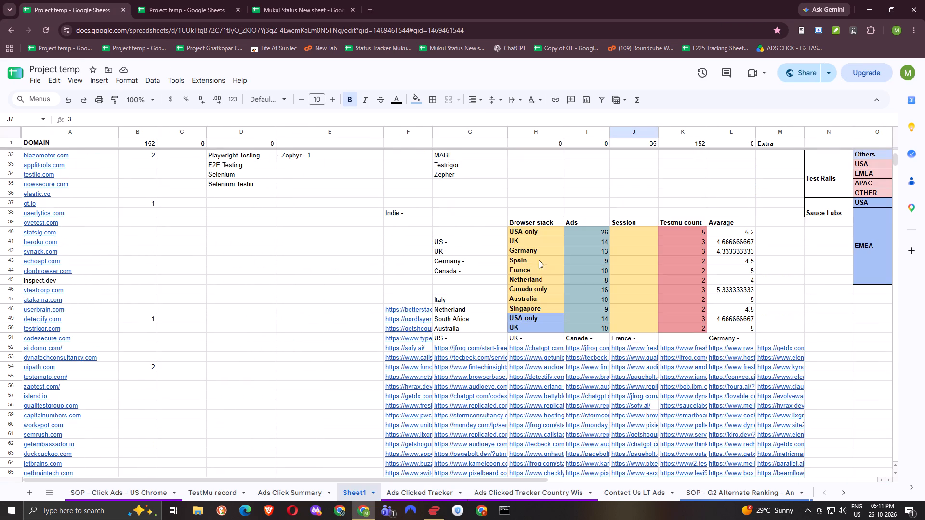
{"action": "scroll", "coordinate": [467, 309], "scroll_direction": "up", "scroll_amount": 4}
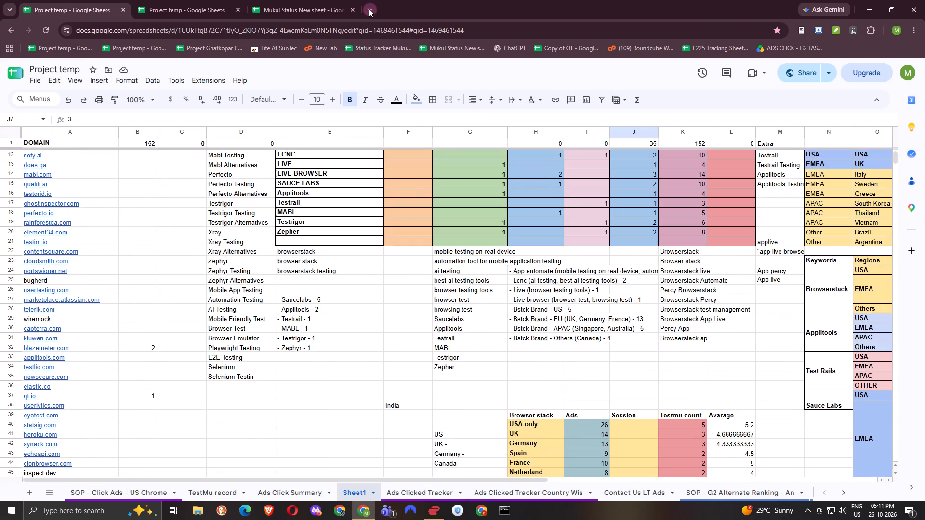
Calculate 175-152 with a web search in a new tab and close that tab.
{"action": "left_click", "coordinate": [369, 9]}
{"action": "type", "text": "175-152"}
{"action": "key", "text": "Return"}
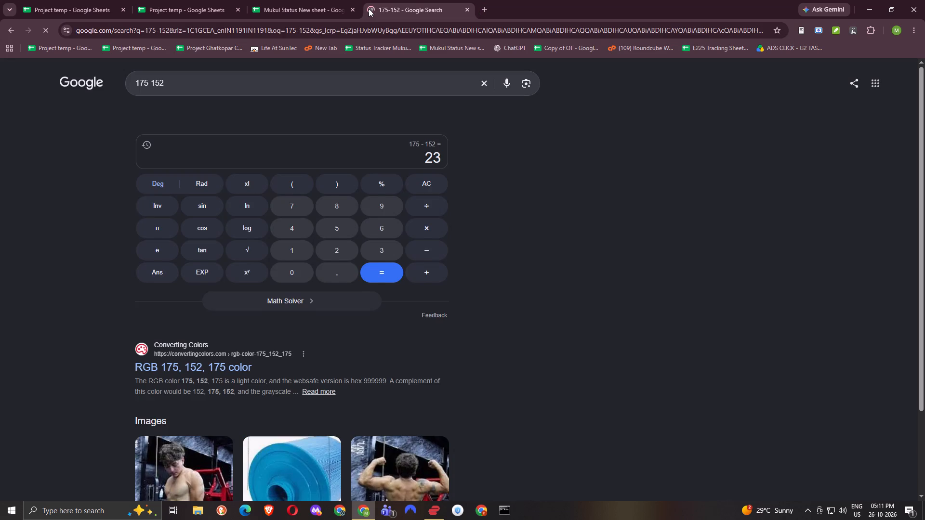
{"action": "key", "text": "ctrl+w"}
Copy the 23 URLs starting at H52 in Sheet1 and paste them into column C from C2 down.
{"action": "scroll", "coordinate": [508, 253], "scroll_direction": "down", "scroll_amount": 6}
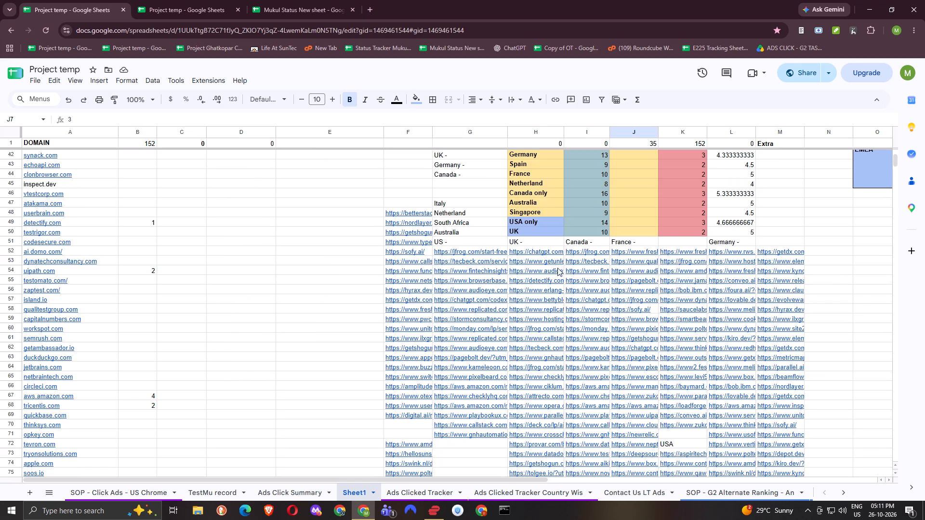
{"action": "left_click_drag", "start_coordinate": [549, 249], "coordinate": [555, 331]}
{"action": "scroll", "coordinate": [556, 327], "scroll_direction": "down", "scroll_amount": 4}
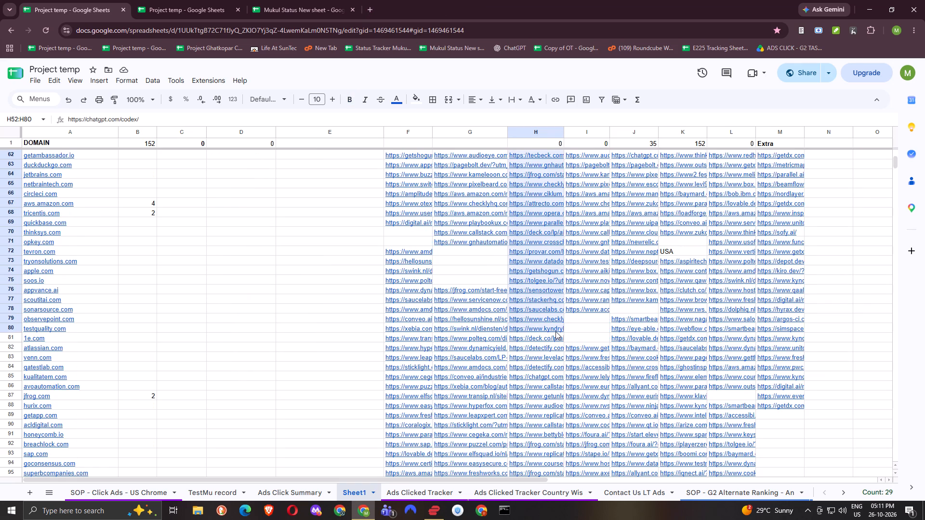
{"action": "left_click_drag", "start_coordinate": [555, 331], "coordinate": [549, 271]}
{"action": "key", "text": "ctrl+c"}
{"action": "key", "text": "ctrl+c"}
{"action": "scroll", "coordinate": [264, 257], "scroll_direction": "up", "scroll_amount": 13}
{"action": "scroll", "coordinate": [189, 179], "scroll_direction": "up", "scroll_amount": 5}
{"action": "left_click", "coordinate": [187, 158]}
{"action": "key", "text": "ctrl+v"}
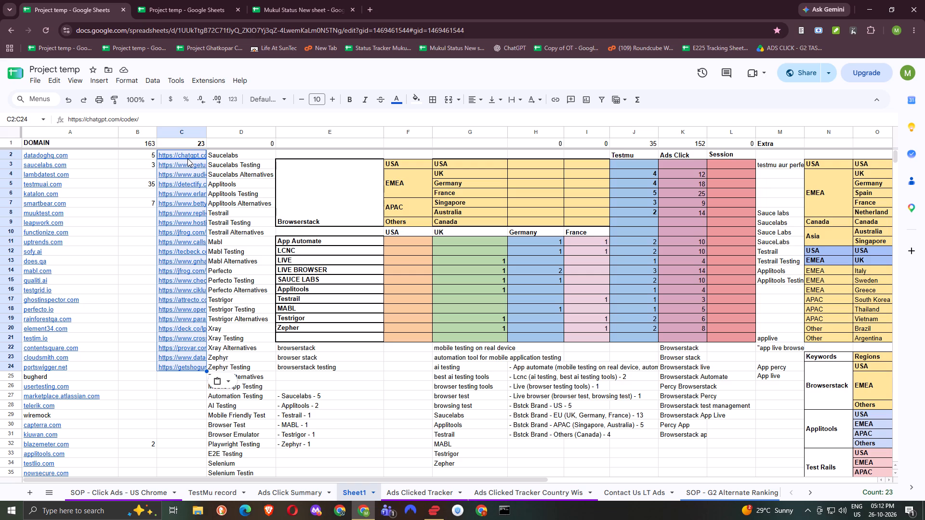
Clear the pasted URLs from C2:C24.
{"action": "key", "text": "Delete"}
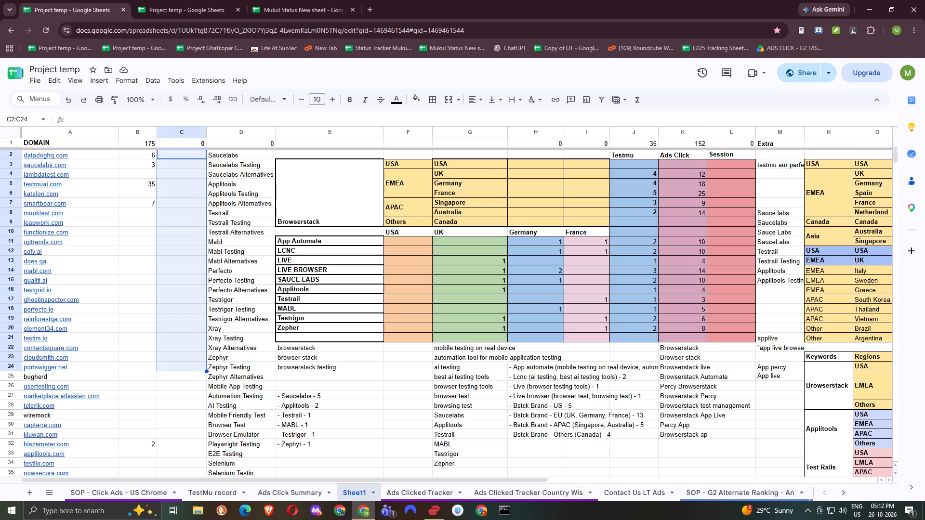
Copy the domain counts in B2:B2575 of Sheet1 and paste them as values into the 26-Oct-26 column of Ads Clicked Tracker, starting at UH3.
{"action": "key", "text": "Left"}
{"action": "key", "text": "ctrl+shift+Down"}
{"action": "key", "text": "ctrl+shift+Down"}
{"action": "key", "text": "ctrl+shift+Down"}
{"action": "key", "text": "ctrl+shift+Down"}
{"action": "key", "text": "ctrl+shift+Down"}
{"action": "key", "text": "ctrl+shift+Down"}
{"action": "key", "text": "ctrl+shift+Down"}
{"action": "key", "text": "ctrl+shift+Down"}
{"action": "key", "text": "ctrl+shift+Down"}
{"action": "key", "text": "ctrl+shift+Down"}
{"action": "key", "text": "ctrl+shift+Down"}
{"action": "key", "text": "ctrl+shift+Down"}
{"action": "key", "text": "ctrl+shift+Down"}
{"action": "key", "text": "ctrl+shift+Down"}
{"action": "key", "text": "ctrl+shift+Down"}
{"action": "key", "text": "ctrl+shift+Down"}
{"action": "key", "text": "ctrl+shift+Down"}
{"action": "key", "text": "ctrl+shift+Down"}
{"action": "key", "text": "ctrl+shift+Down"}
{"action": "key", "text": "ctrl+shift+Down"}
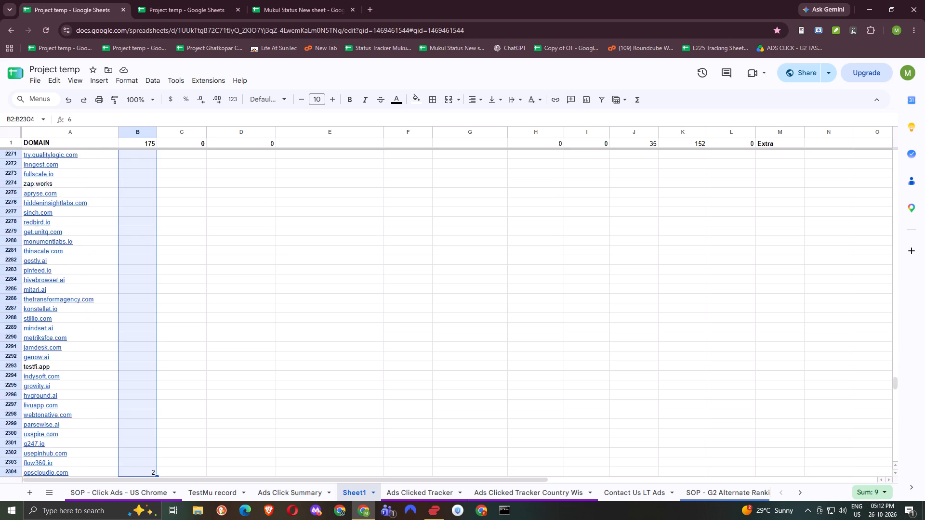
{"action": "key", "text": "ctrl+shift+Up"}
{"action": "key", "text": "ctrl+c"}
{"action": "key", "text": "ctrl+c"}
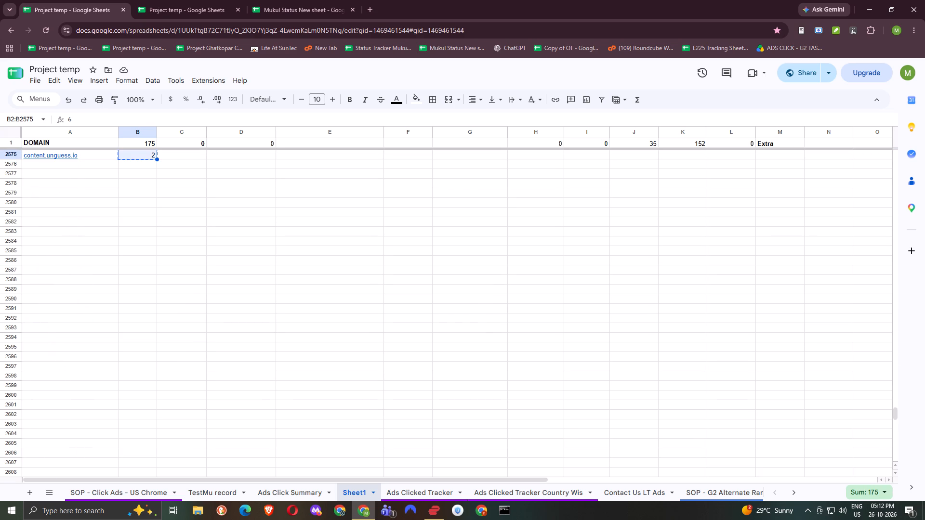
{"action": "key", "text": "alt+Down"}
{"action": "key", "text": "Right"}
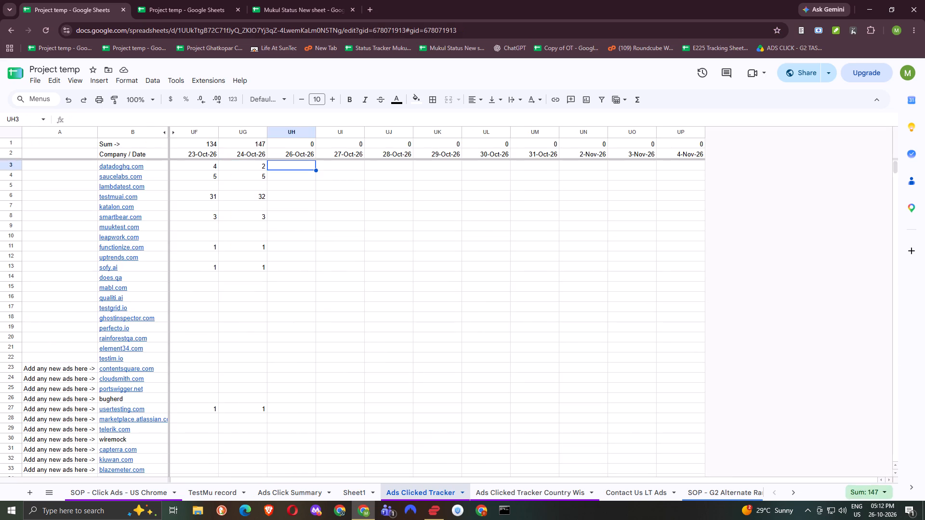
{"action": "key", "text": "ctrl+shift+v"}
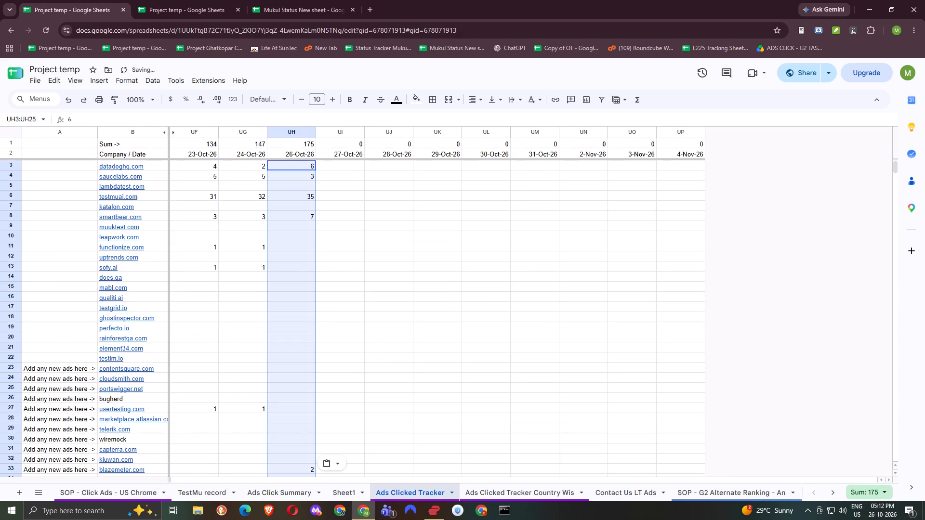
Open the Group Status sheet of Mukul Status New sheet and select the Status summary block.
{"action": "key", "text": "ctrl+Tab"}
{"action": "key", "text": "ctrl+Tab"}
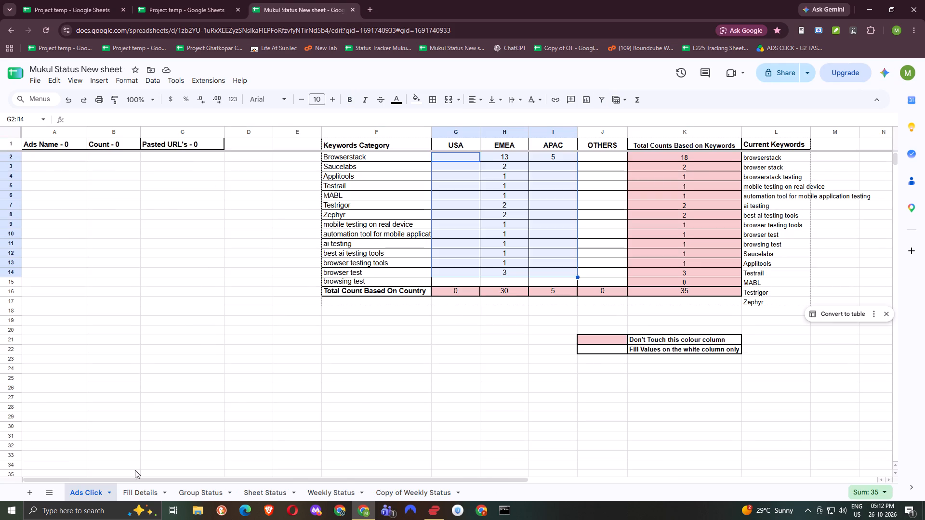
{"action": "left_click", "coordinate": [143, 488]}
{"action": "left_click", "coordinate": [178, 493]}
{"action": "left_click", "coordinate": [366, 351]}
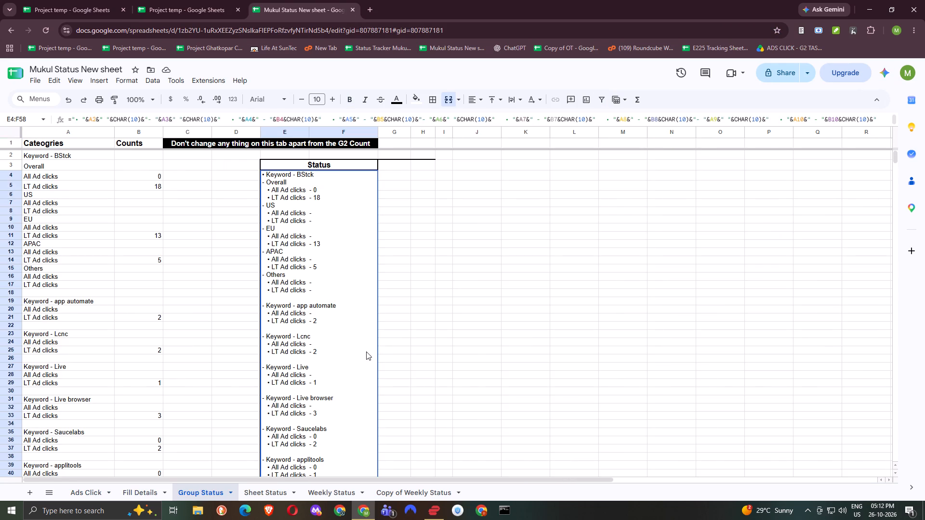
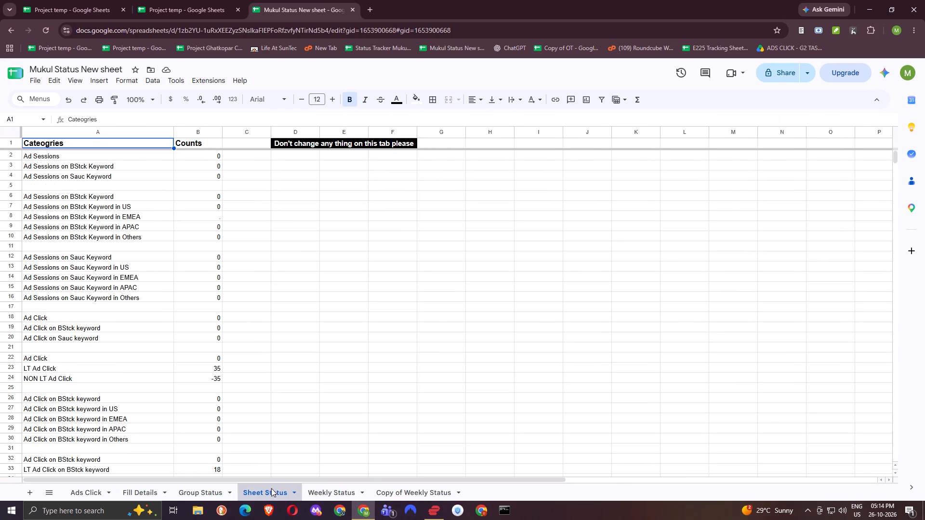
Clear the daily keyword status entries in A2:F59 of the Weekly Status sheet, keeping the date headers.
{"action": "left_click", "coordinate": [332, 494]}
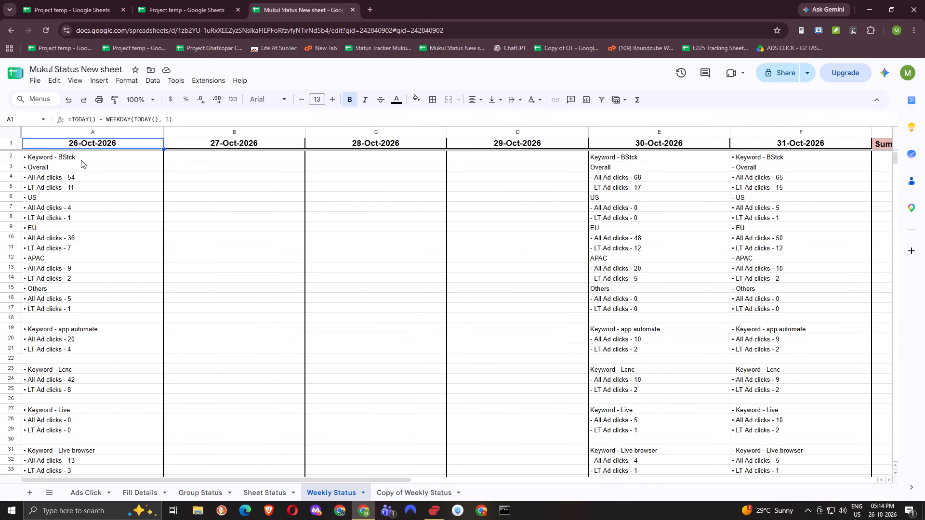
{"action": "left_click_drag", "start_coordinate": [81, 160], "coordinate": [765, 336]}
{"action": "scroll", "coordinate": [765, 331], "scroll_direction": "down", "scroll_amount": 4}
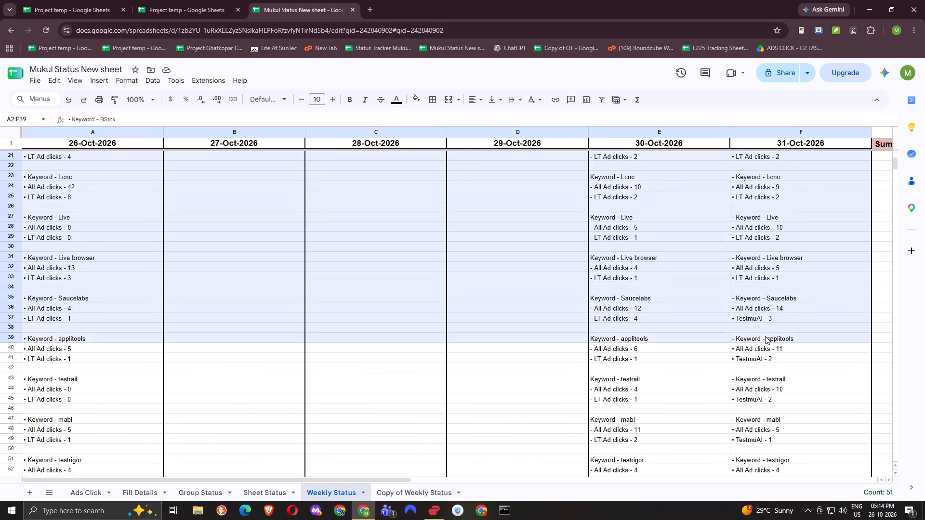
{"action": "left_click_drag", "start_coordinate": [765, 336], "coordinate": [766, 343]}
{"action": "scroll", "coordinate": [765, 340], "scroll_direction": "down", "scroll_amount": 4}
{"action": "key", "text": "Delete"}
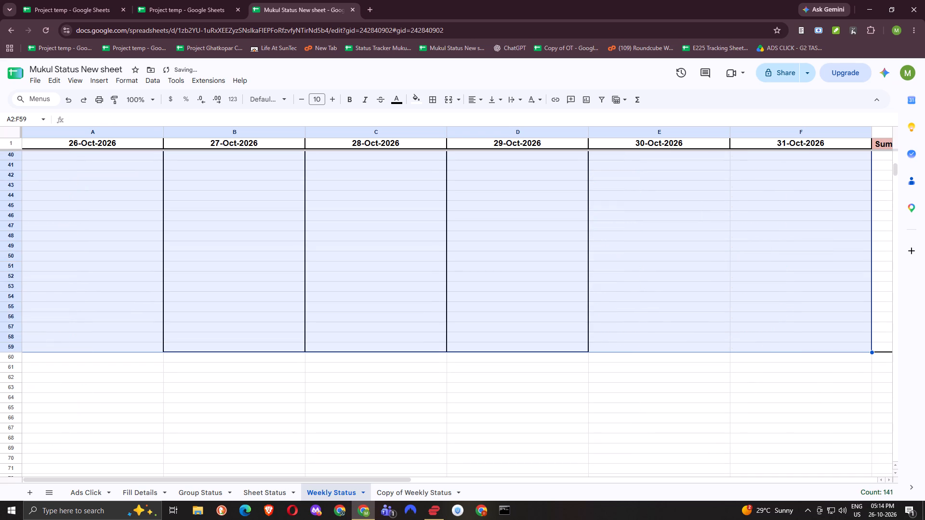
{"action": "scroll", "coordinate": [466, 278], "scroll_direction": "up", "scroll_amount": 4}
Open the Copy of Weekly Status sheet to view the per-person keyword click entries.
{"action": "left_click", "coordinate": [415, 490]}
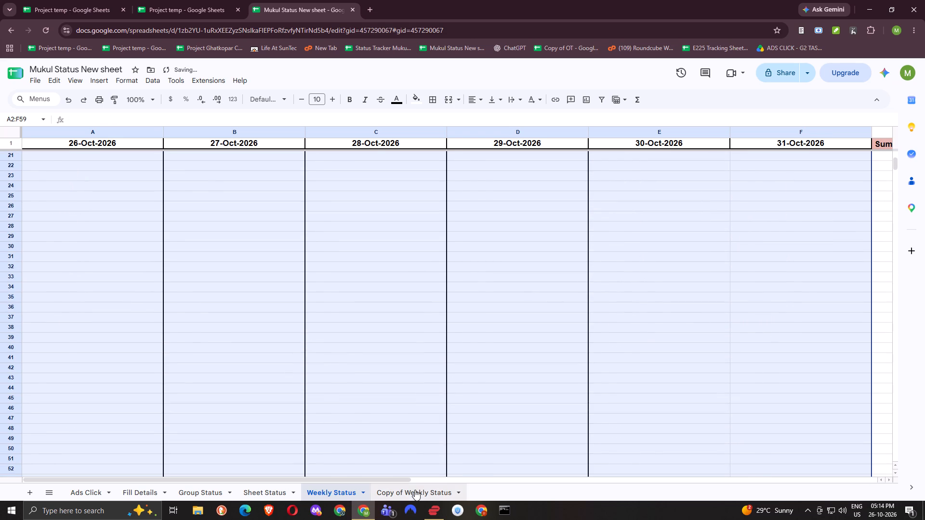
{"action": "scroll", "coordinate": [160, 275], "scroll_direction": "up", "scroll_amount": 5}
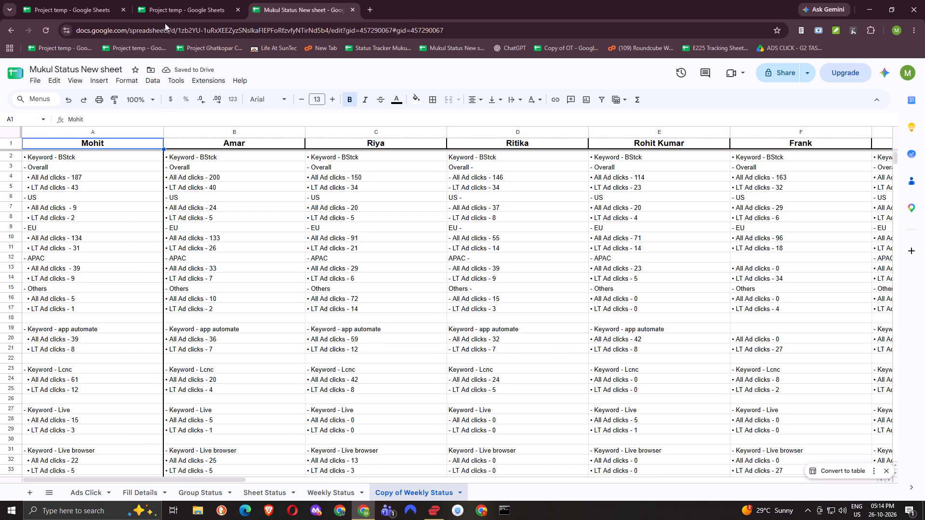
In Project temp's Review Sites Company Names sheet, fill Status 1 with Done for the 26 Oct 2026 Morning Saucelabs and BrowserStack rows, I9904:I9907.
{"action": "left_click", "coordinate": [164, 0]}
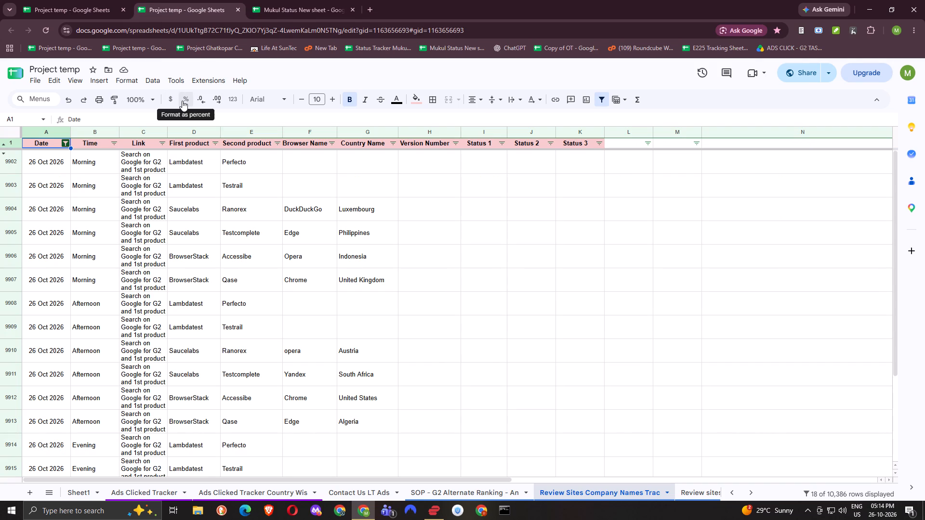
{"action": "scroll", "coordinate": [386, 341], "scroll_direction": "down", "scroll_amount": 6}
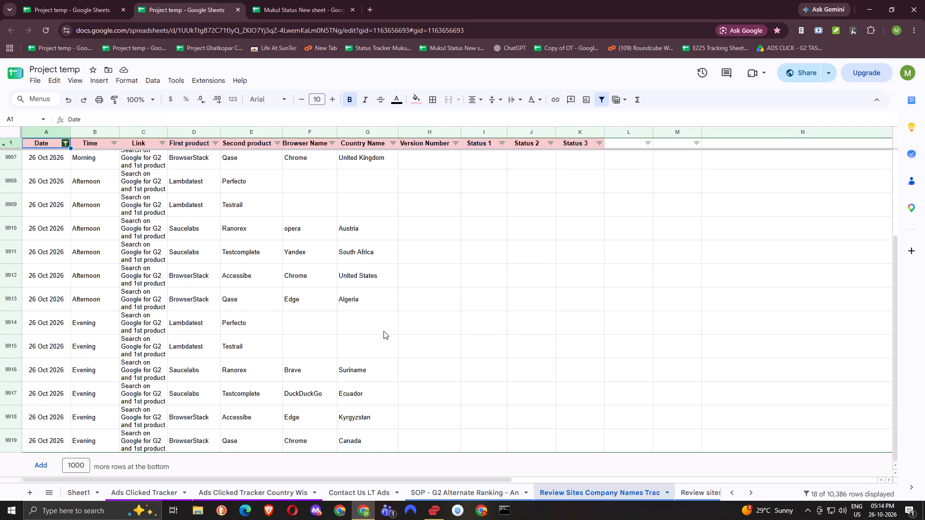
{"action": "scroll", "coordinate": [382, 308], "scroll_direction": "up", "scroll_amount": 5}
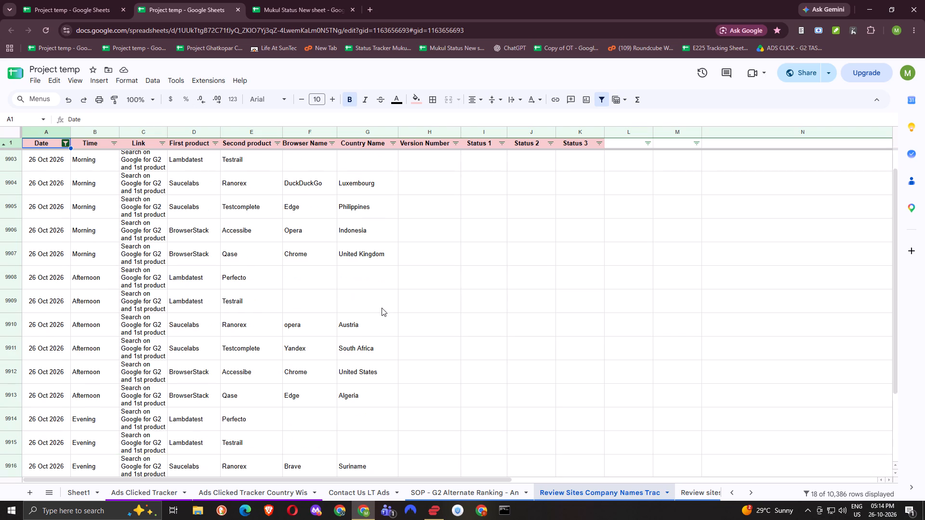
{"action": "left_click", "coordinate": [487, 216]}
{"action": "type", "text": "Done"}
{"action": "key", "text": "shift+Down"}
{"action": "key", "text": "shift+Down"}
{"action": "key", "text": "shift+Down"}
{"action": "key", "text": "ctrl+d"}
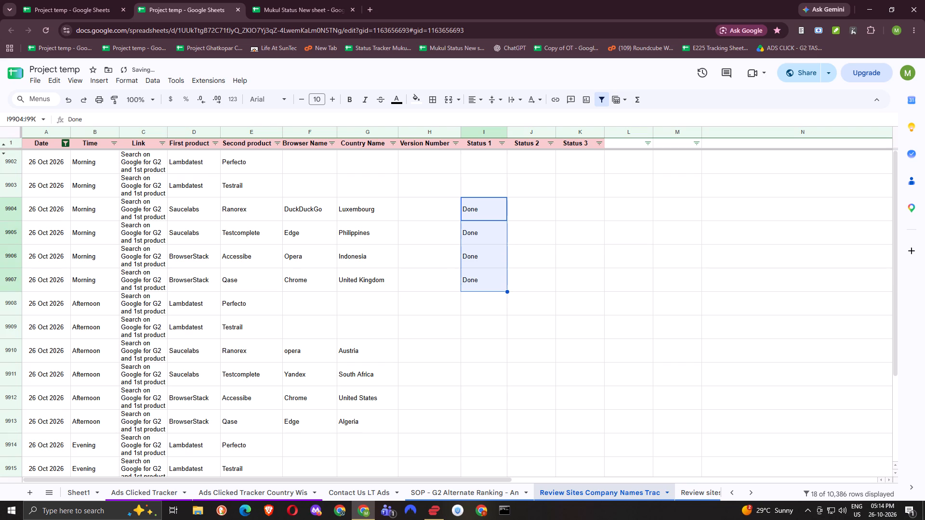
Copy the four Done entries into Status 1 for the Afternoon and Evening Saucelabs and BrowserStack rows, starting at I9910 and I9916.
{"action": "key", "text": "ctrl+c"}
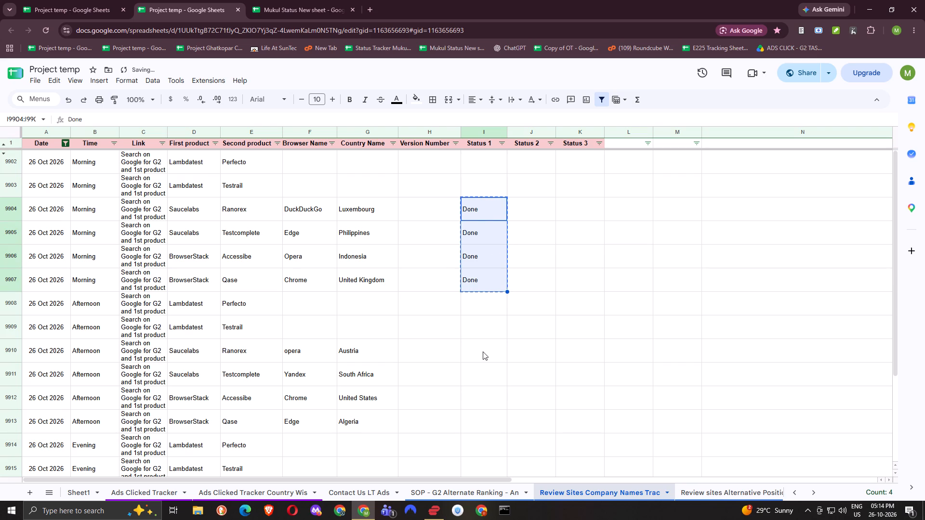
{"action": "left_click", "coordinate": [483, 351]}
{"action": "key", "text": "ctrl+v"}
{"action": "scroll", "coordinate": [482, 322], "scroll_direction": "down", "scroll_amount": 6}
{"action": "left_click", "coordinate": [479, 368]}
{"action": "key", "text": "ctrl+v"}
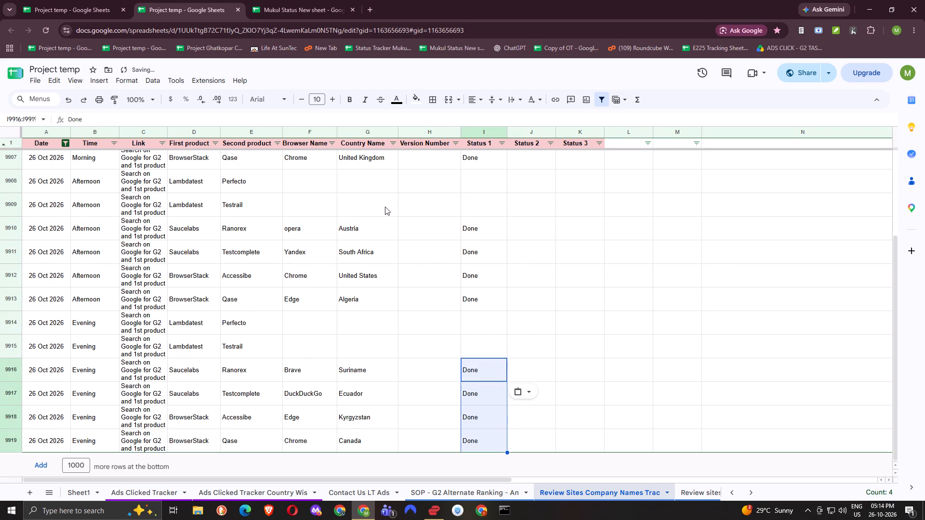
Return to Ads Clicked Tracker and select the first 27-Oct-26 cell, UI3, to view the filled 26-Oct-26 column.
{"action": "left_click", "coordinate": [66, 0]}
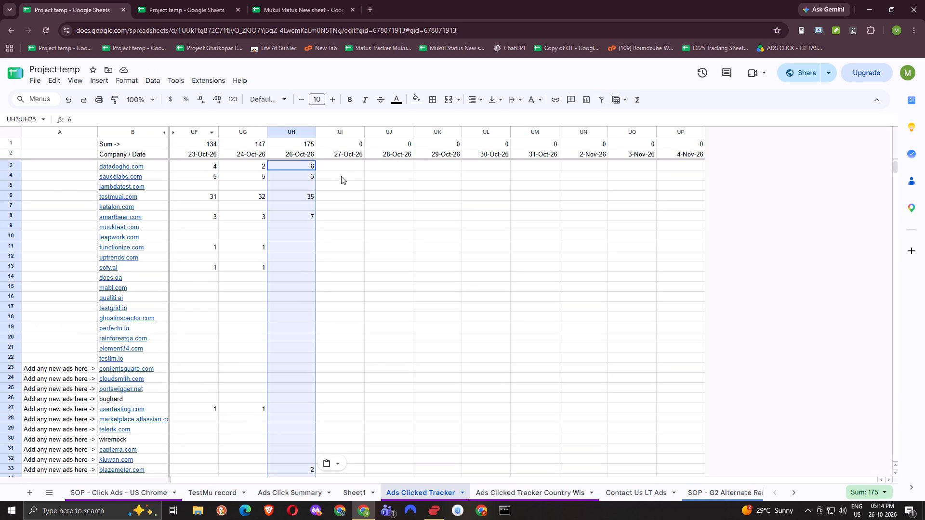
{"action": "left_click", "coordinate": [341, 169]}
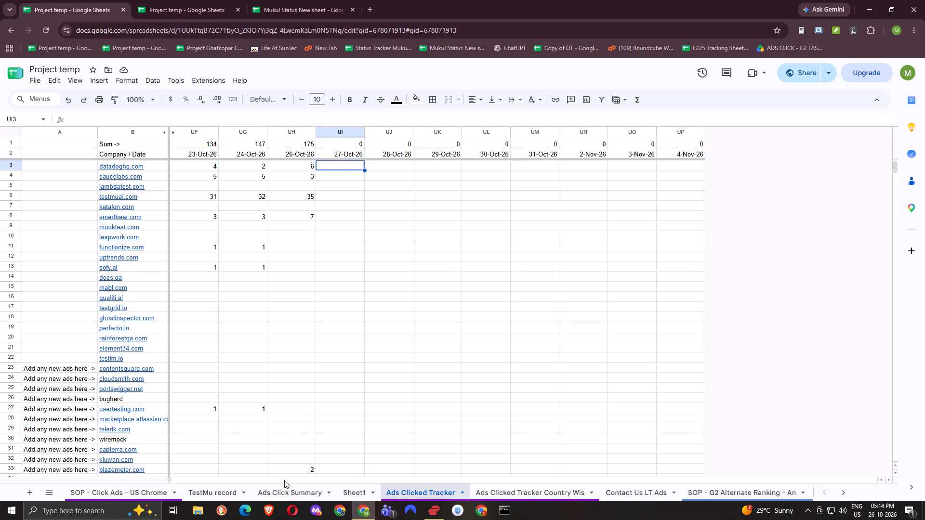
Open Sheet1, go back to its first rows and select the Testmu total in J1 to inspect it.
{"action": "left_click", "coordinate": [352, 491]}
{"action": "scroll", "coordinate": [274, 359], "scroll_direction": "up", "scroll_amount": 7}
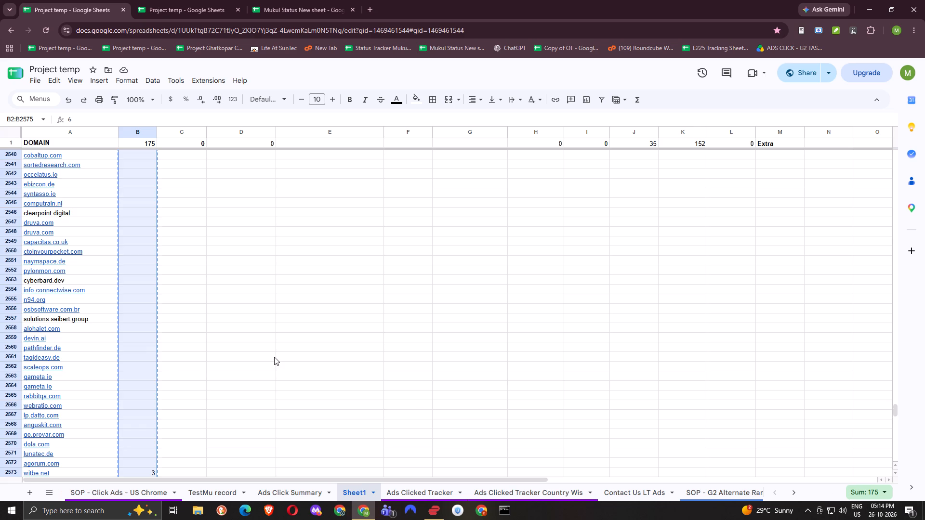
{"action": "left_click", "coordinate": [186, 372]}
{"action": "key", "text": "ctrl+Up"}
{"action": "key", "text": "Down"}
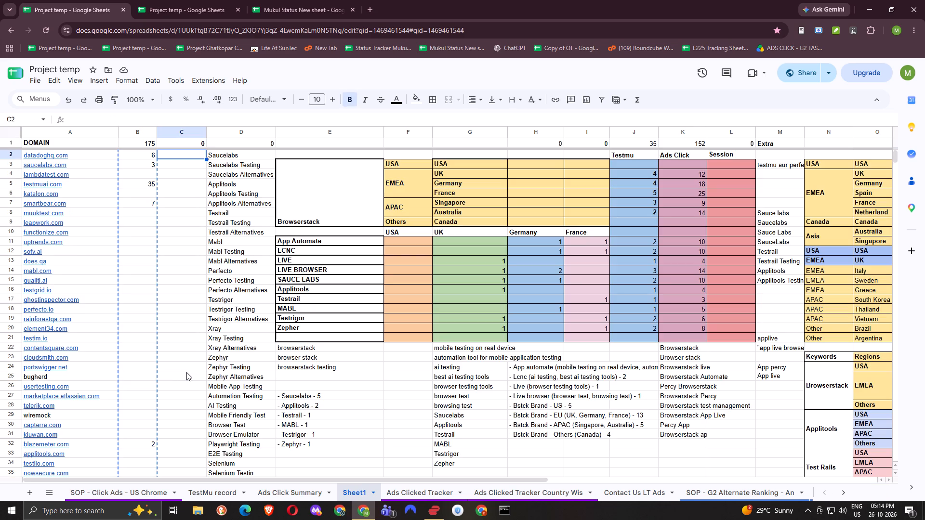
{"action": "left_click", "coordinate": [647, 142]}
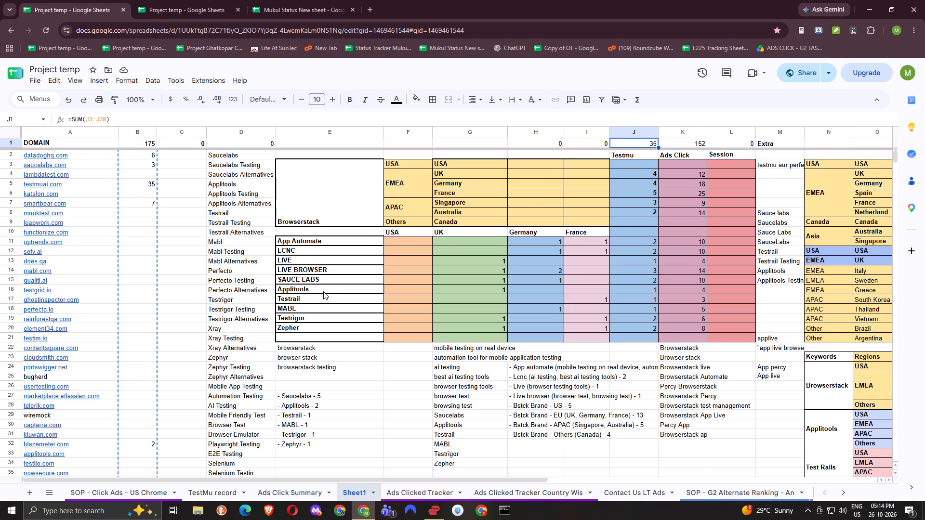
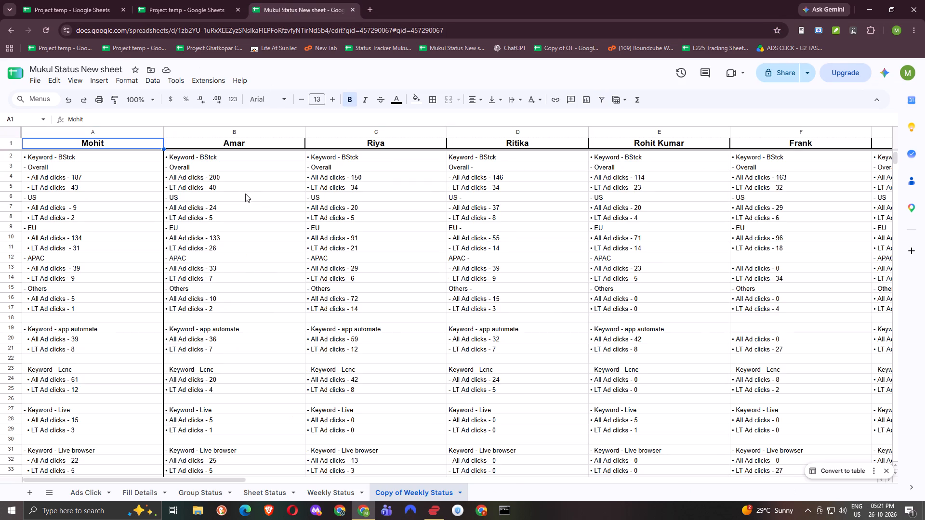
In the Weekly Status sheet, clear the 26-Oct-2026 to 31-Oct-2026 date headers in A1:F1.
{"action": "left_click", "coordinate": [333, 496]}
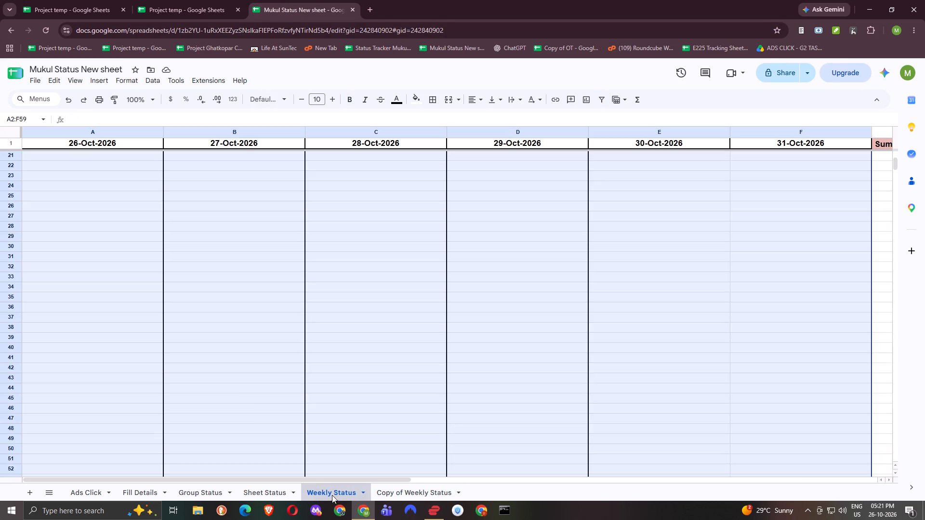
{"action": "scroll", "coordinate": [225, 382], "scroll_direction": "up", "scroll_amount": 4}
{"action": "scroll", "coordinate": [89, 358], "scroll_direction": "down", "scroll_amount": 9}
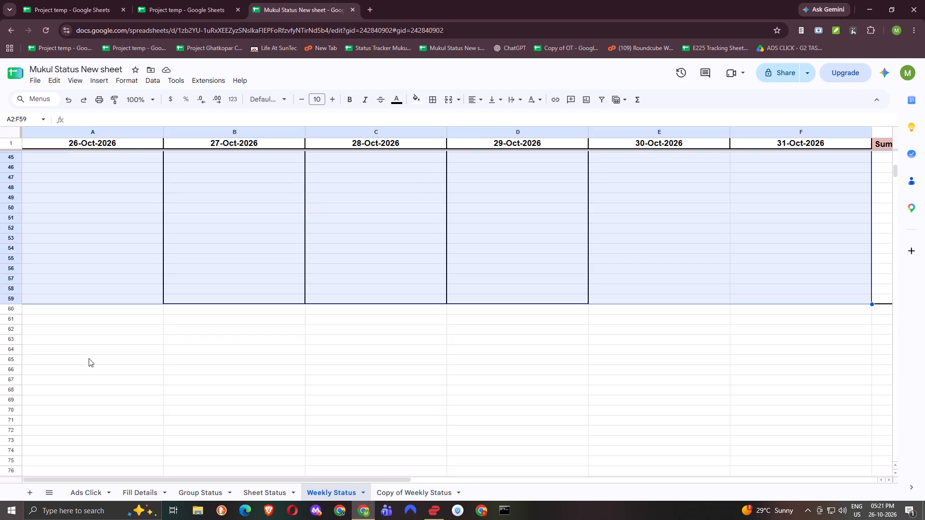
{"action": "scroll", "coordinate": [89, 358], "scroll_direction": "up", "scroll_amount": 10}
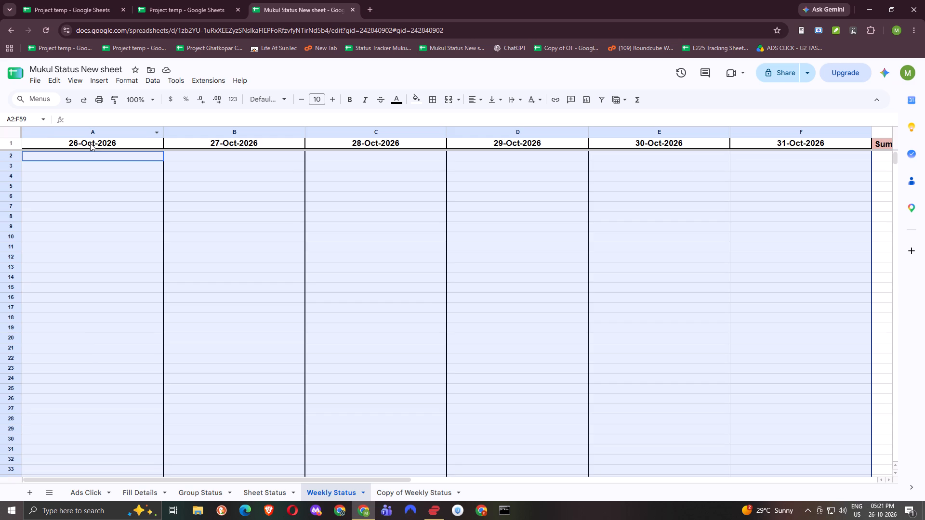
{"action": "left_click_drag", "start_coordinate": [90, 143], "coordinate": [789, 147]}
{"action": "key", "text": "Delete"}
Enter Monday in A1 and autofill the weekday series across the header row through Saturday in F1.
{"action": "key", "text": "Left"}
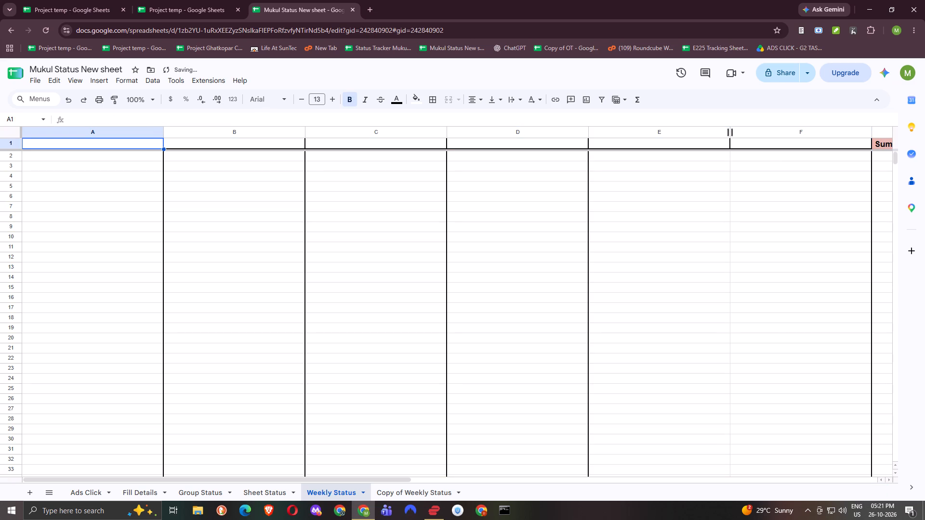
{"action": "type", "text": "Monday"}
{"action": "key", "text": "Right"}
{"action": "key", "text": "Left"}
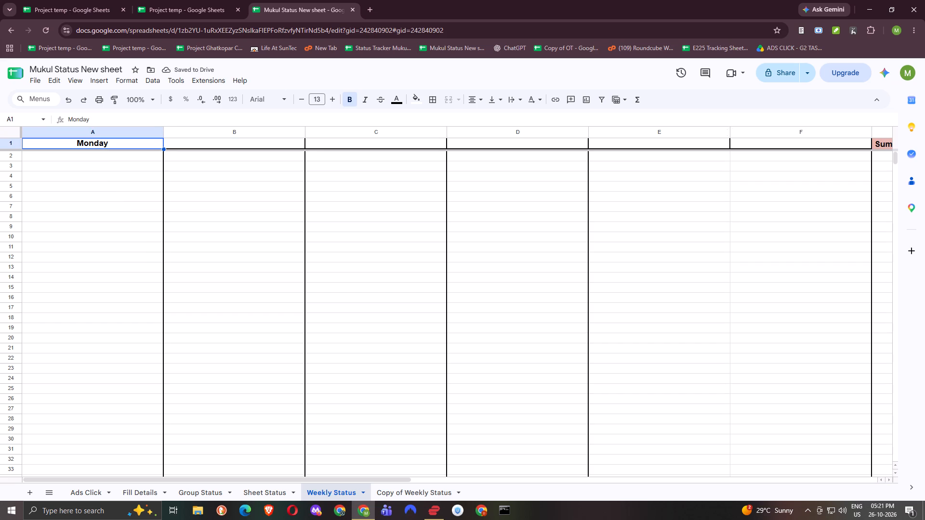
{"action": "left_click_drag", "start_coordinate": [164, 148], "coordinate": [344, 148]}
{"action": "left_click_drag", "start_coordinate": [344, 148], "coordinate": [854, 137]}
{"action": "left_click", "coordinate": [699, 227]}
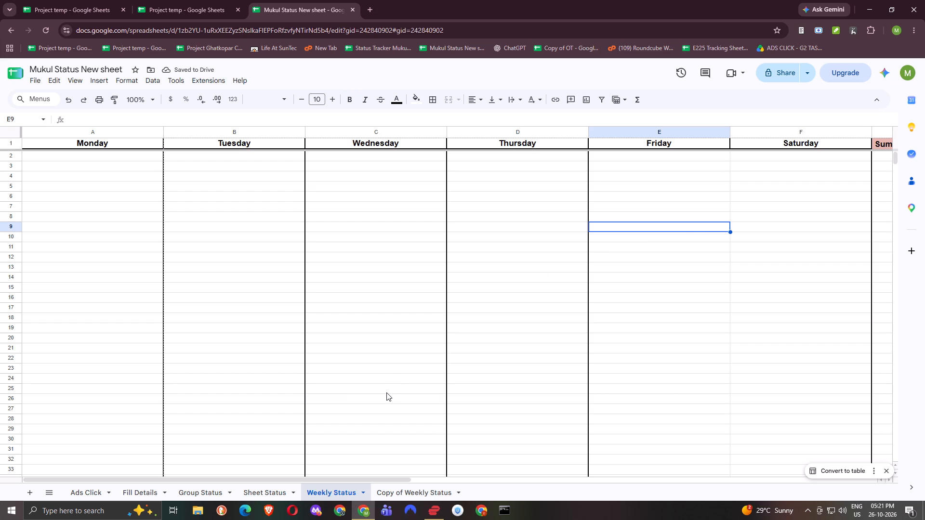
{"action": "scroll", "coordinate": [250, 372], "scroll_direction": "up", "scroll_amount": 5}
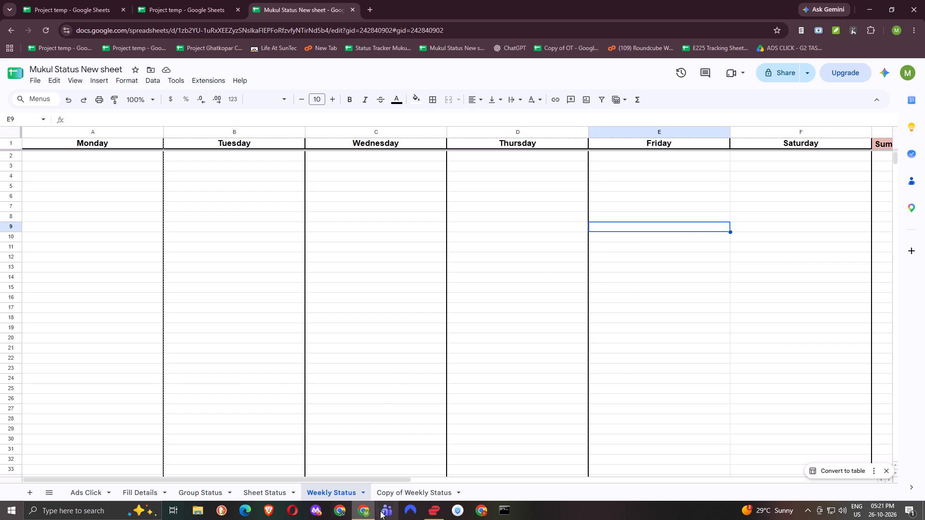
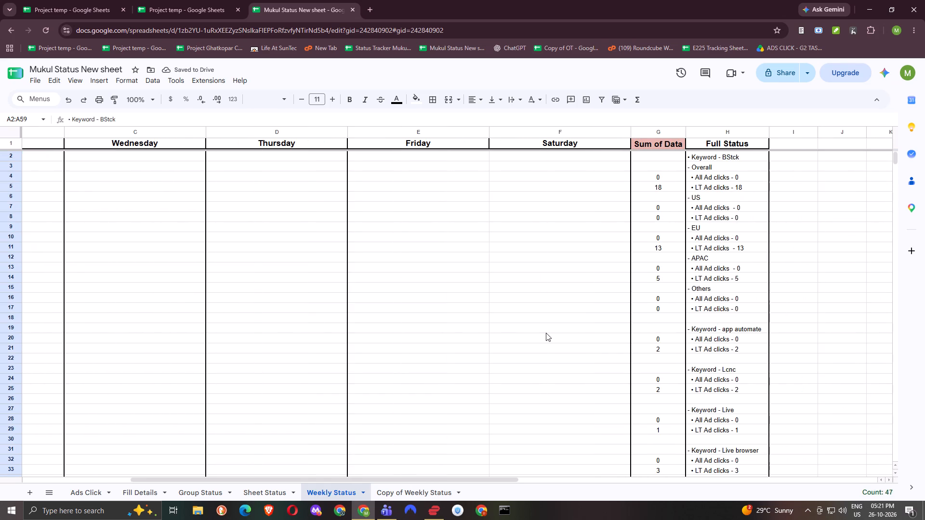
Check Monday's All Ad clicks lines in Weekly Status, then inspect the Overall All Ad clicks formula in B4 of Group Status.
{"action": "scroll", "coordinate": [546, 333], "scroll_direction": "up", "scroll_amount": 6, "text": "shift"}
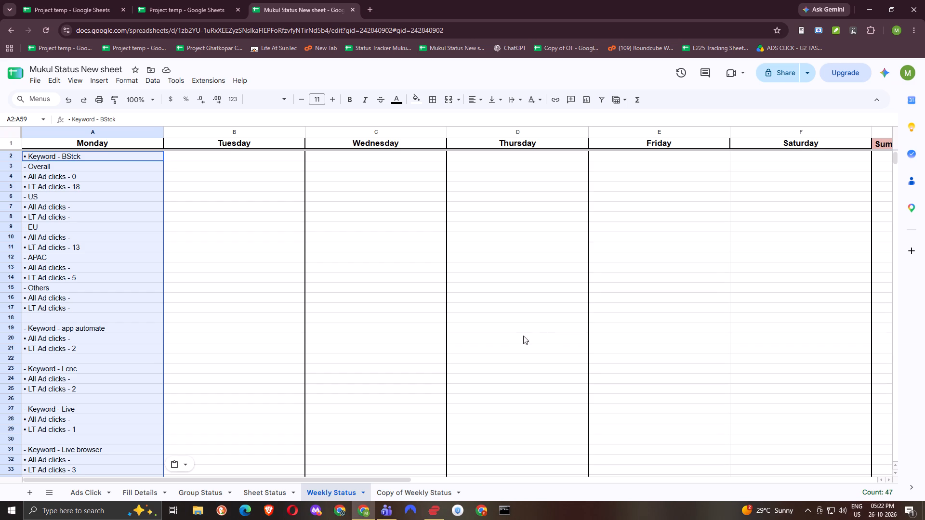
{"action": "left_click", "coordinate": [120, 238]}
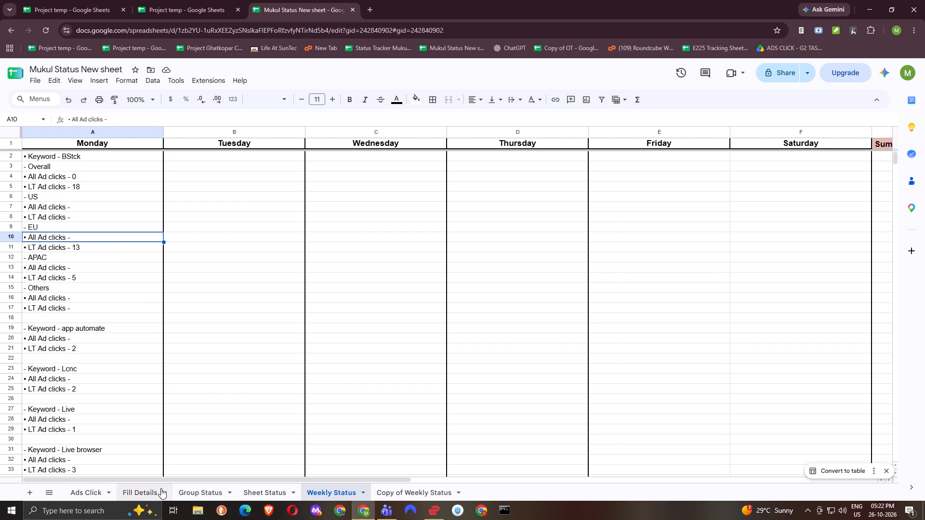
{"action": "left_click", "coordinate": [149, 491]}
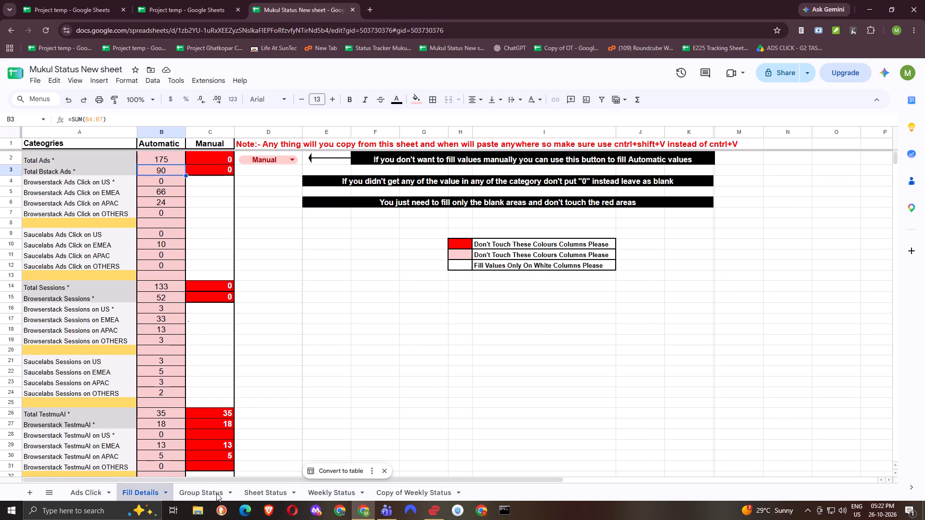
{"action": "left_click", "coordinate": [216, 492]}
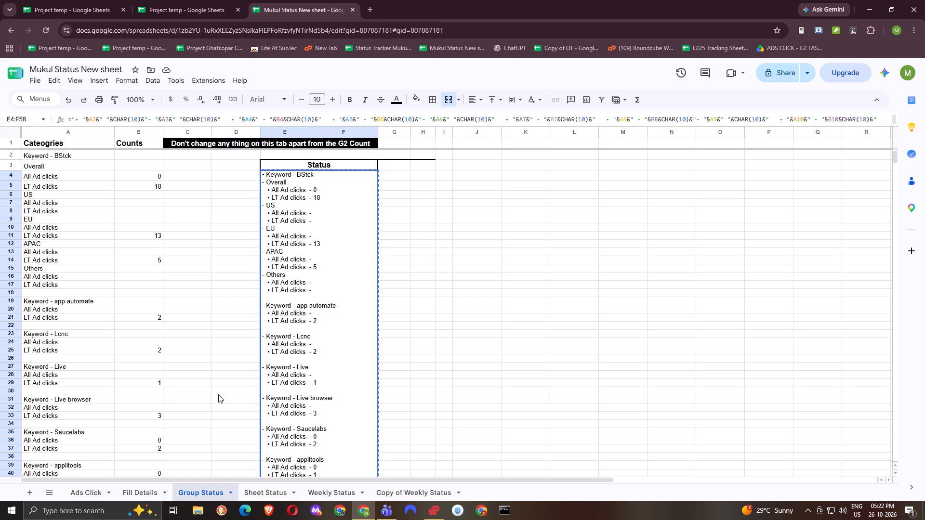
{"action": "left_click", "coordinate": [153, 178]}
{"action": "double_click", "coordinate": [152, 176]}
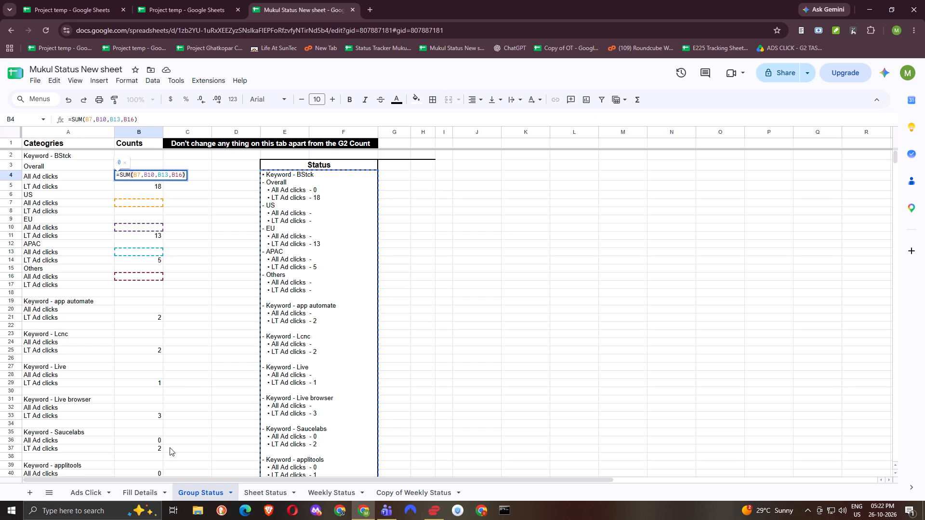
In Fill Details, switch the fill mode in D2 to Automatic and return to the Group Status sheet.
{"action": "left_click", "coordinate": [143, 490]}
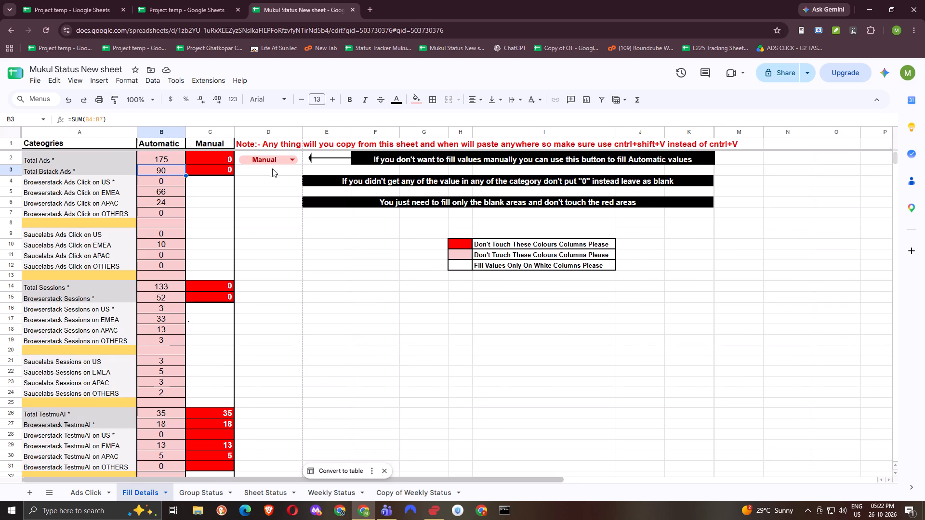
{"action": "left_click", "coordinate": [273, 162]}
{"action": "left_click", "coordinate": [274, 175]}
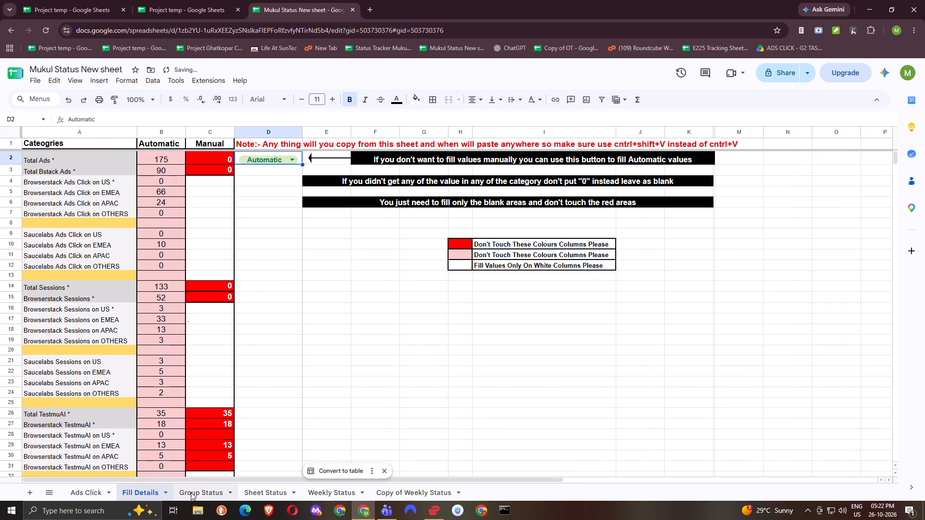
{"action": "left_click", "coordinate": [196, 496]}
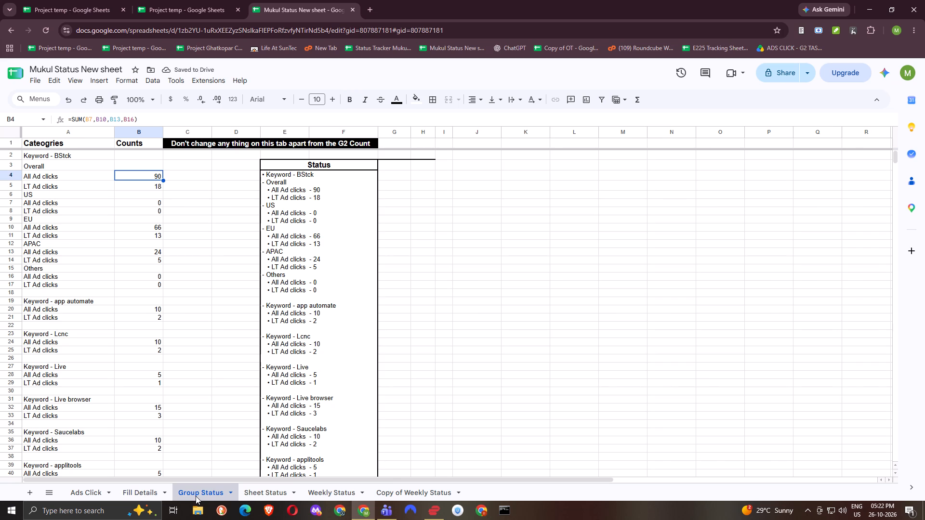
Select the merged status text cell under the Status header in Group Status.
{"action": "left_click", "coordinate": [324, 358]}
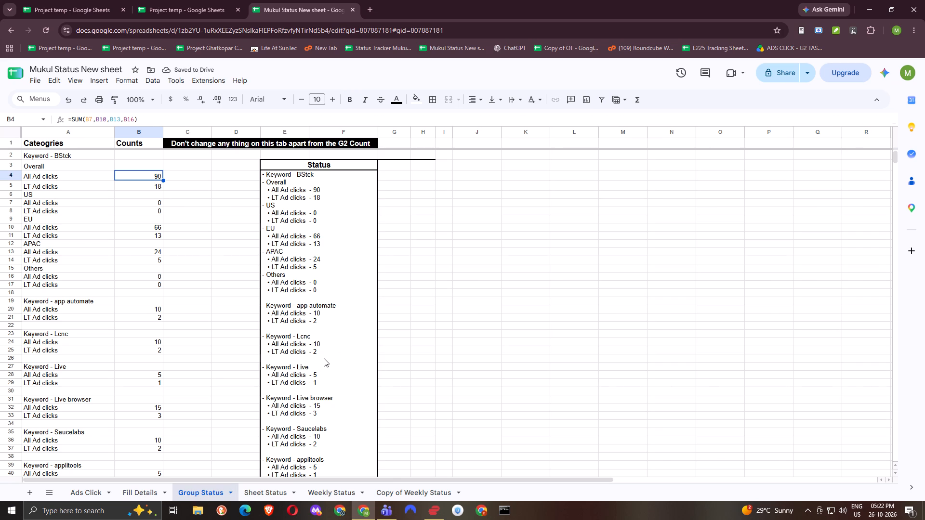
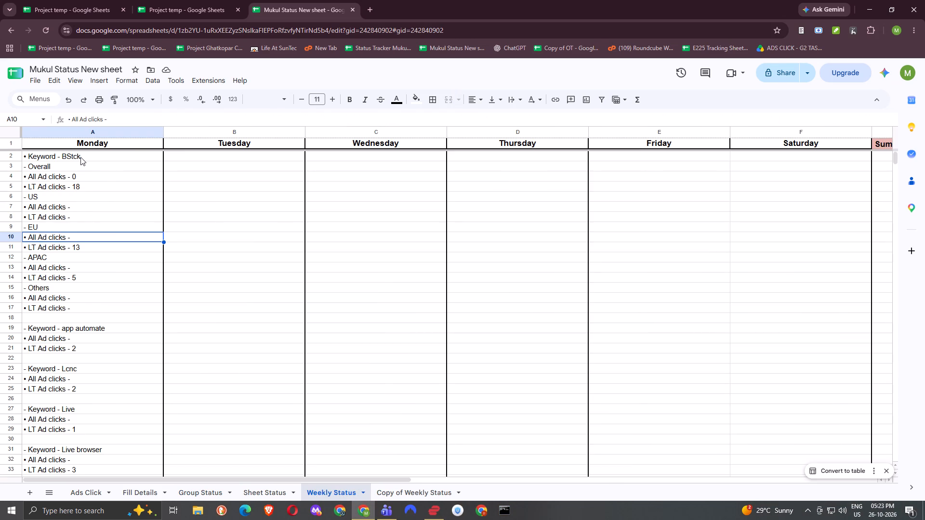
Paste the copied group status into Monday's column of Weekly Status, starting at A2.
{"action": "left_click", "coordinate": [80, 156]}
{"action": "key", "text": "ctrl+v"}
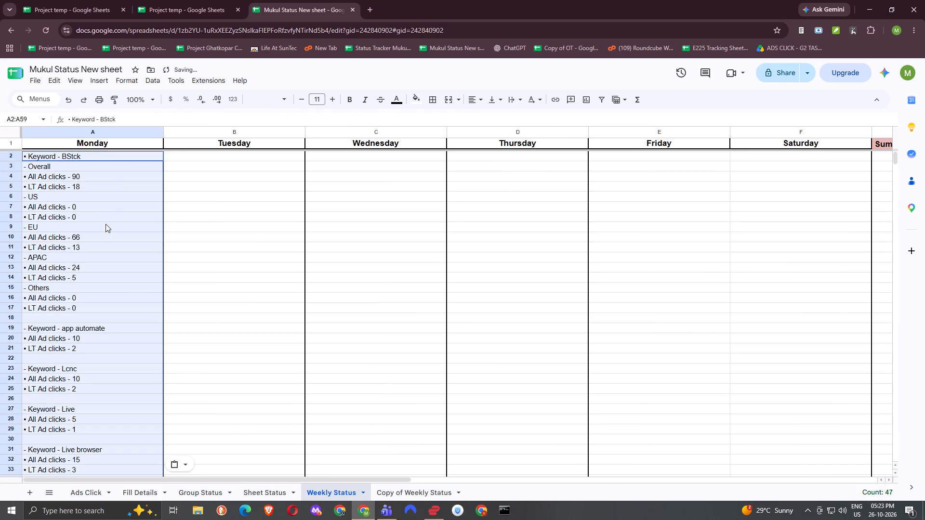
Check the pasted Monday lines against the Sum of Data and Full Status columns in Weekly Status and the counts in Sheet Status.
{"action": "scroll", "coordinate": [127, 281], "scroll_direction": "down", "scroll_amount": 2, "text": "shift"}
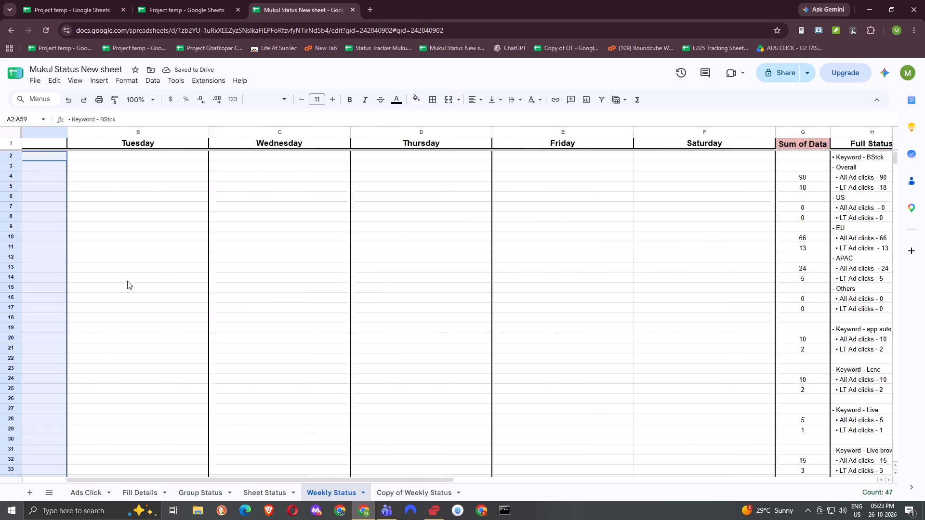
{"action": "scroll", "coordinate": [127, 281], "scroll_direction": "down", "scroll_amount": 3, "text": "shift"}
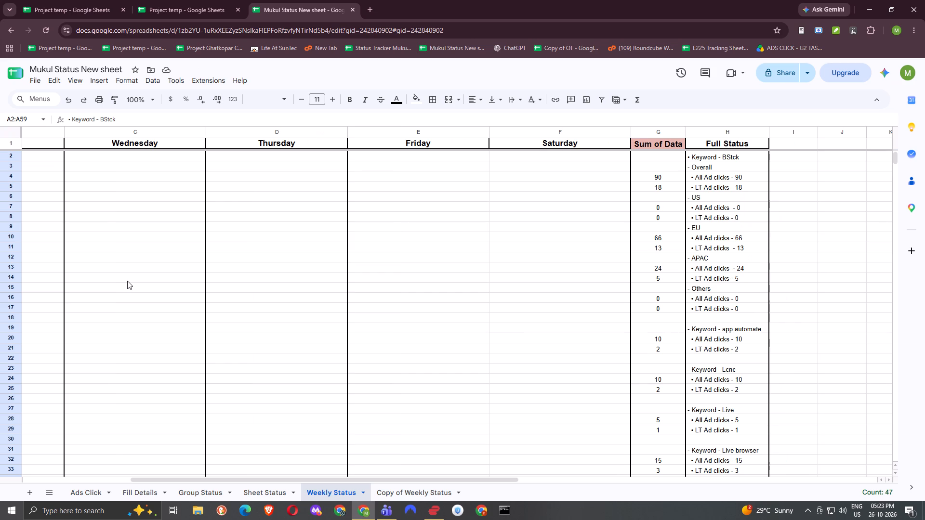
{"action": "scroll", "coordinate": [130, 279], "scroll_direction": "up", "scroll_amount": 8, "text": "shift"}
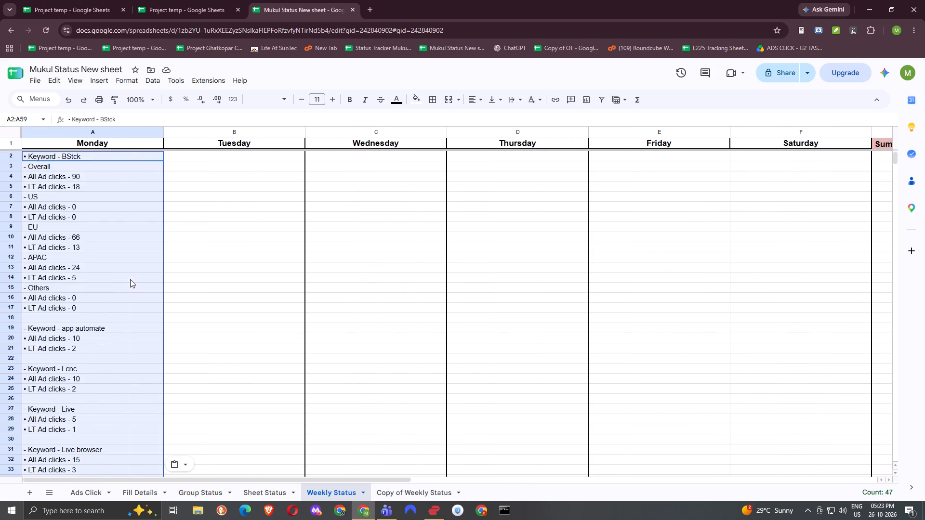
{"action": "scroll", "coordinate": [130, 279], "scroll_direction": "up", "scroll_amount": 2, "text": "shift"}
{"action": "left_click", "coordinate": [283, 486]}
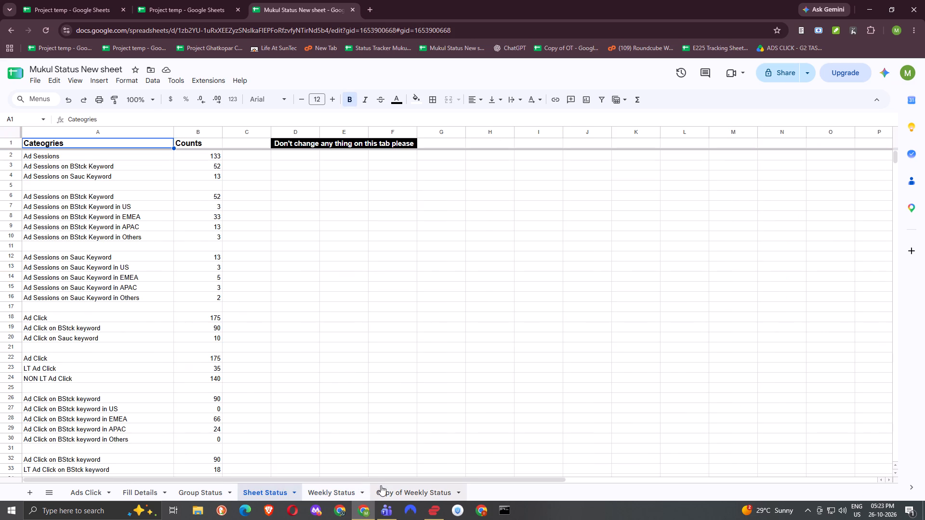
{"action": "left_click", "coordinate": [383, 488]}
{"action": "left_click", "coordinate": [355, 487]}
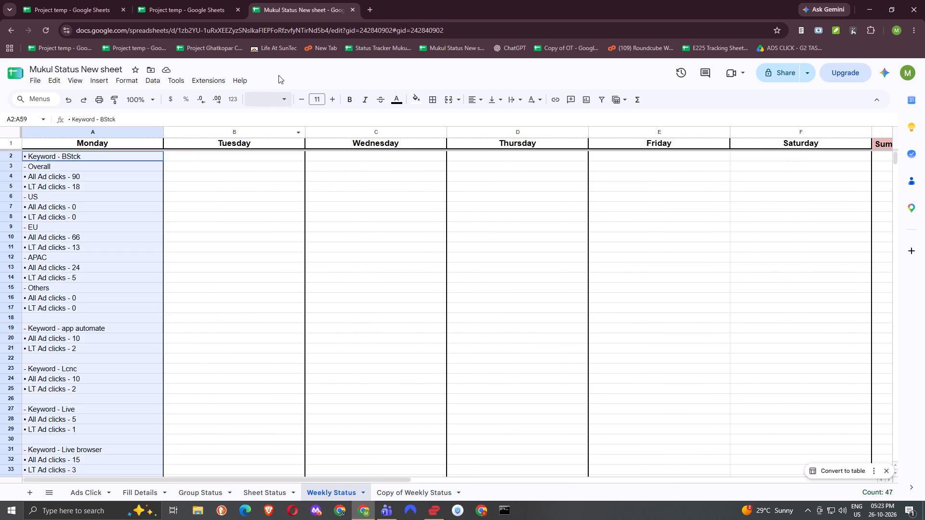
Switch to the Project temp spreadsheet showing the review sites company names tracker.
{"action": "left_click", "coordinate": [188, 0]}
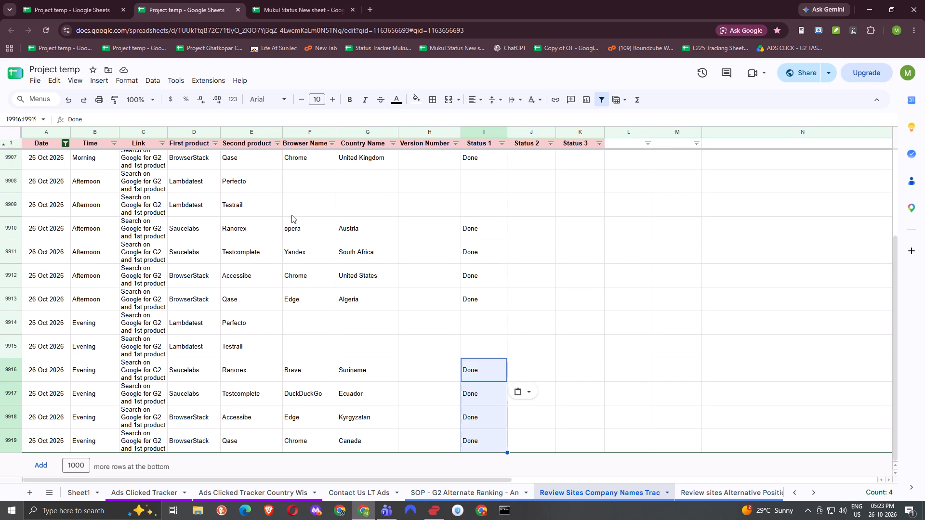
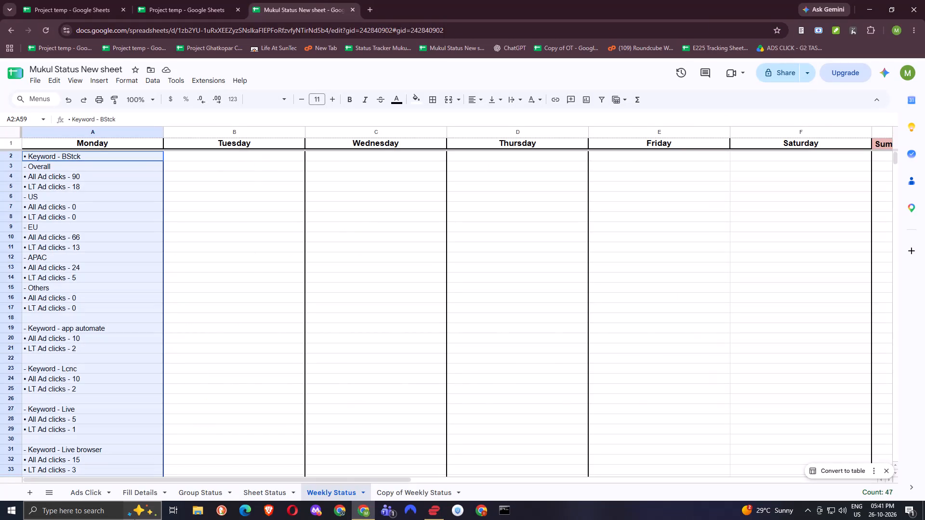
Switch to the Fill Details sheet to view the automatic ad click and session counts by category.
{"action": "left_click", "coordinate": [122, 492]}
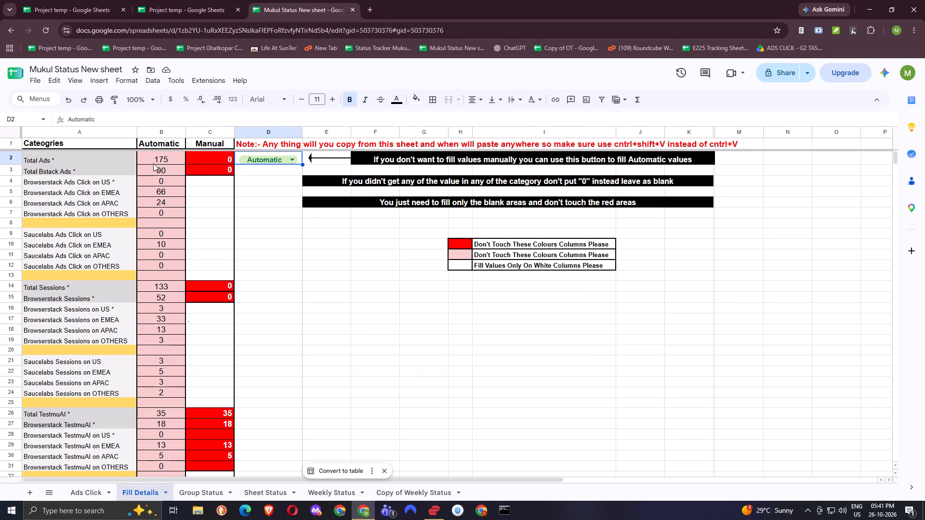
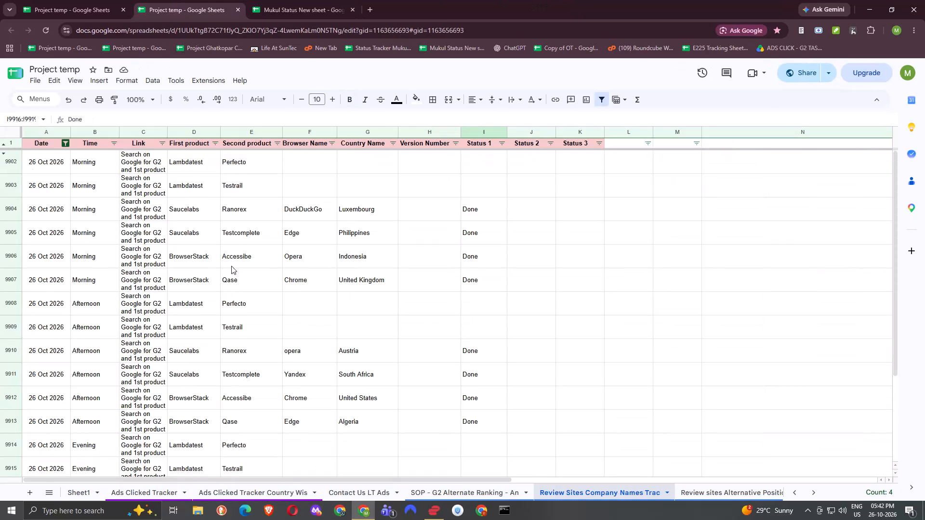
Check the remaining 26 Oct 2026 rows in the review sites company names tracker and return to the Sheet1 ad click counts.
{"action": "scroll", "coordinate": [231, 272], "scroll_direction": "down", "scroll_amount": 11}
{"action": "left_click", "coordinate": [144, 250]}
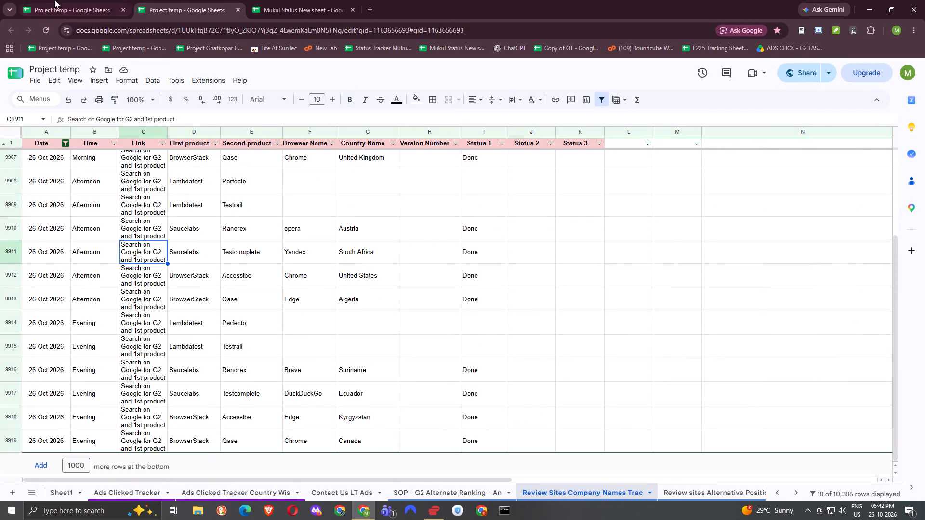
{"action": "left_click", "coordinate": [53, 0]}
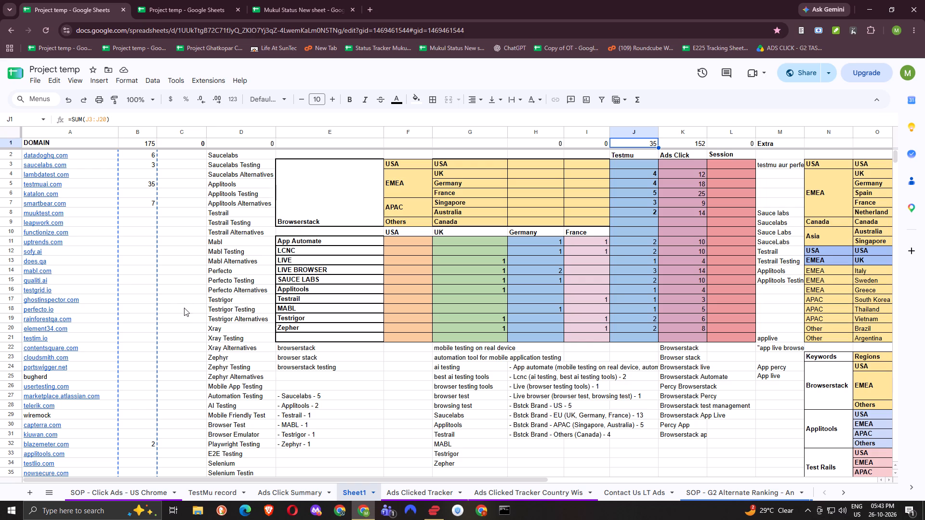
Open the bookmarked Life At SunTec page in a new browser tab.
{"action": "middle_click", "coordinate": [277, 50]}
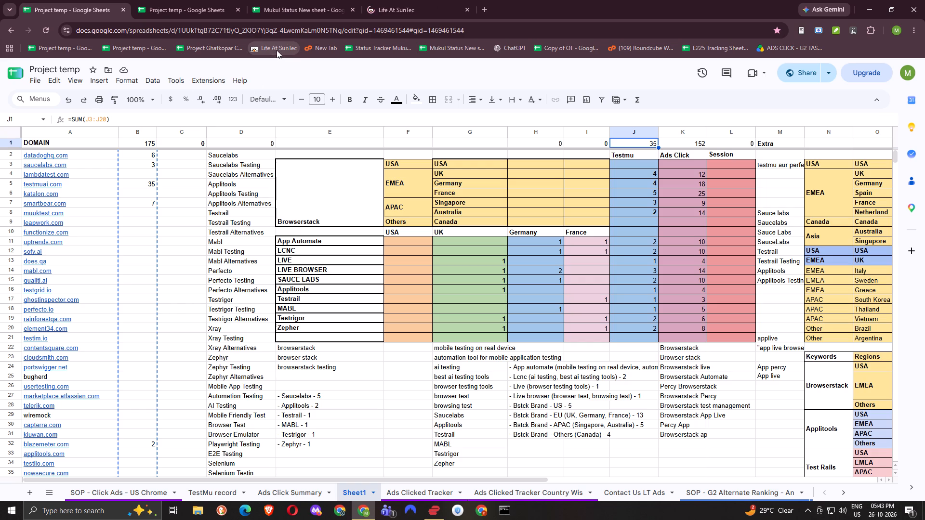